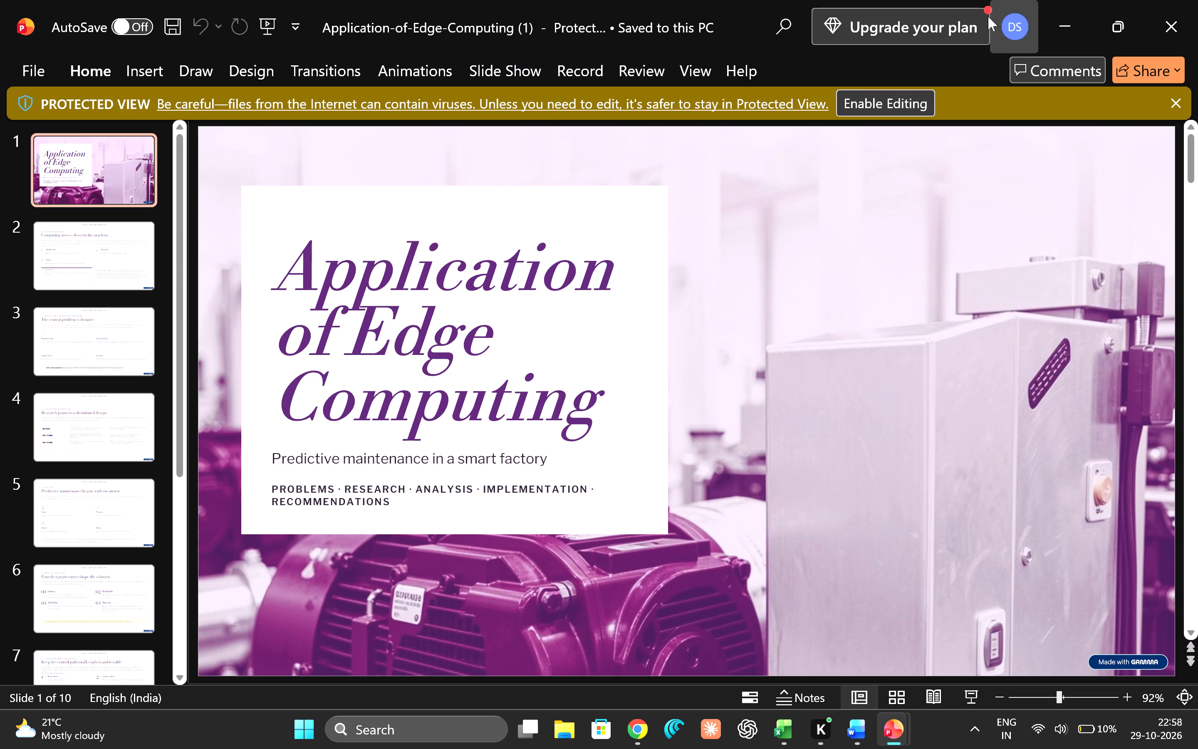
pyautogui.click(1170, 99)
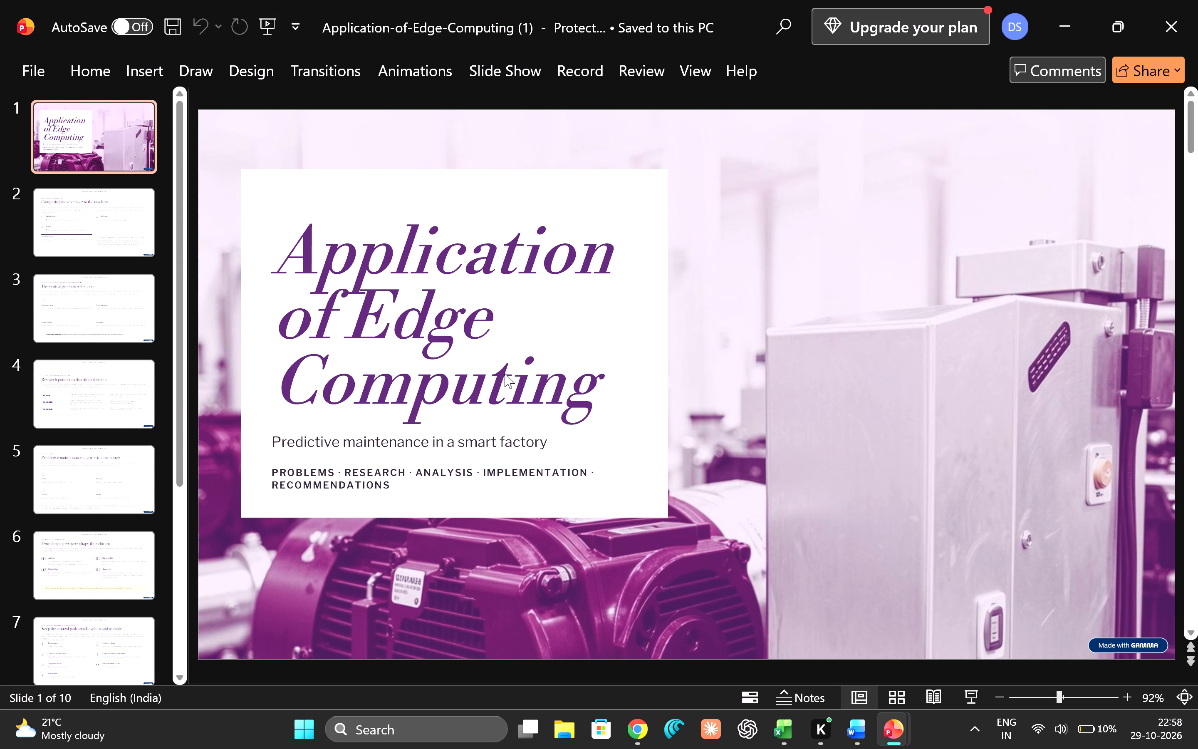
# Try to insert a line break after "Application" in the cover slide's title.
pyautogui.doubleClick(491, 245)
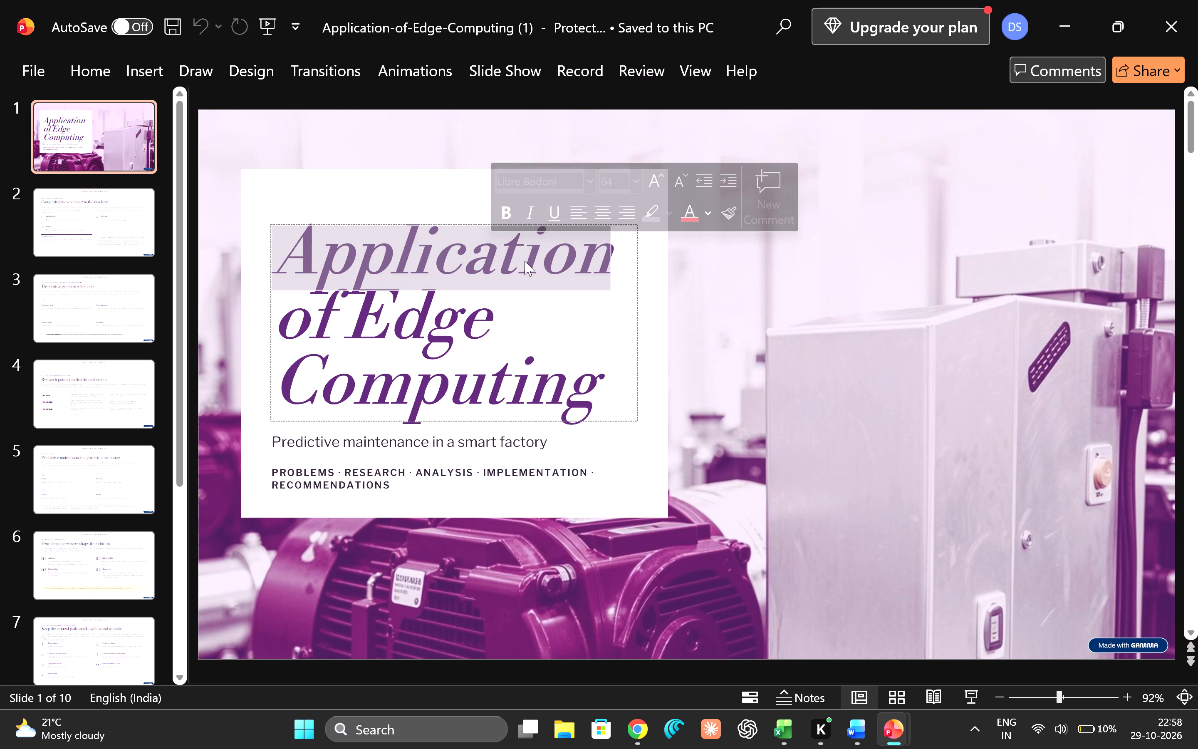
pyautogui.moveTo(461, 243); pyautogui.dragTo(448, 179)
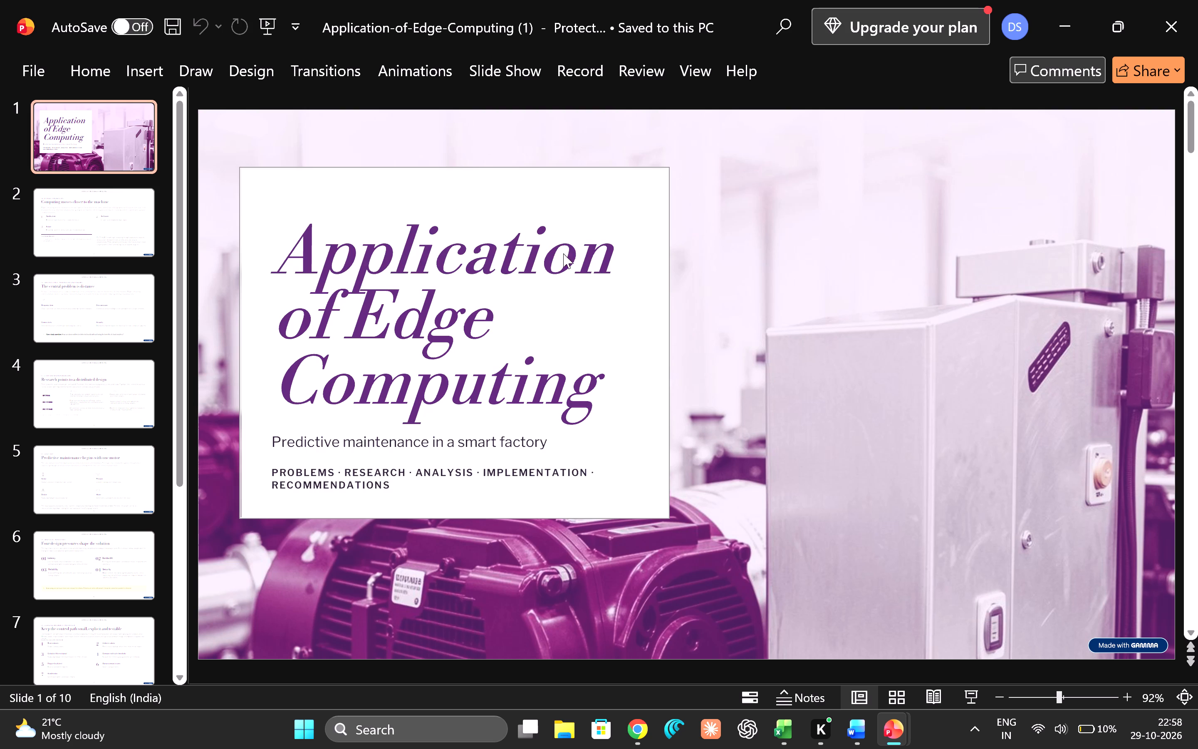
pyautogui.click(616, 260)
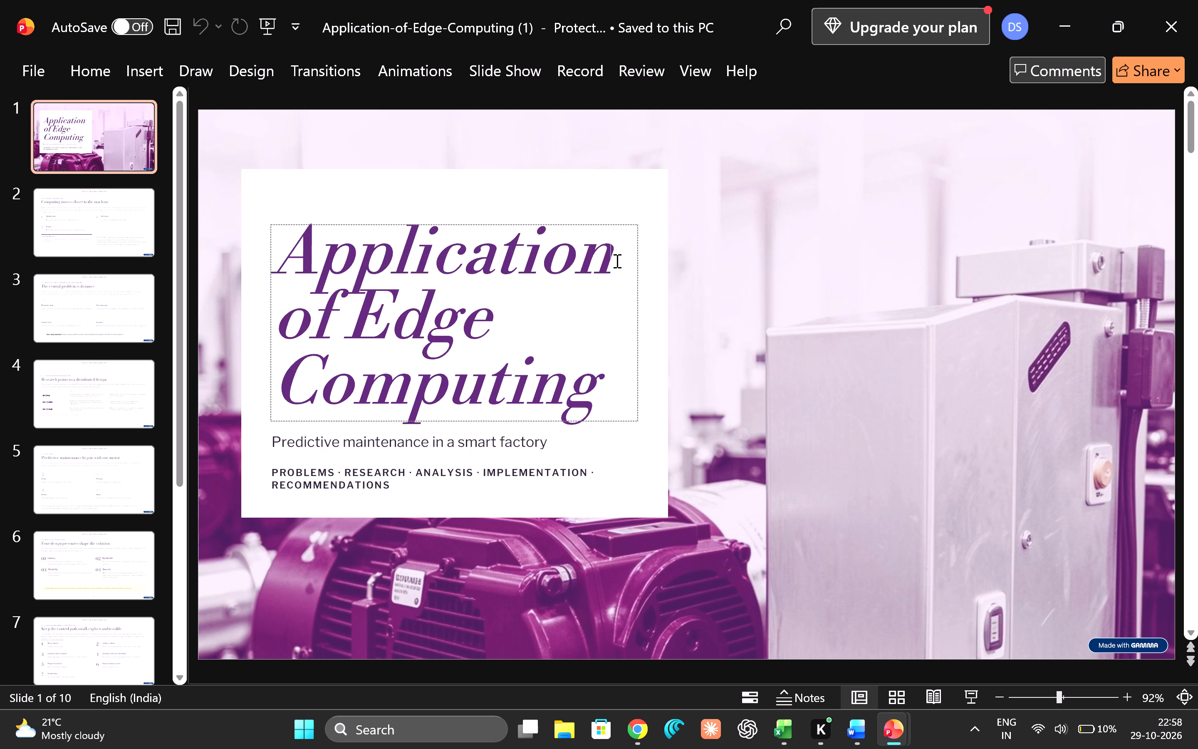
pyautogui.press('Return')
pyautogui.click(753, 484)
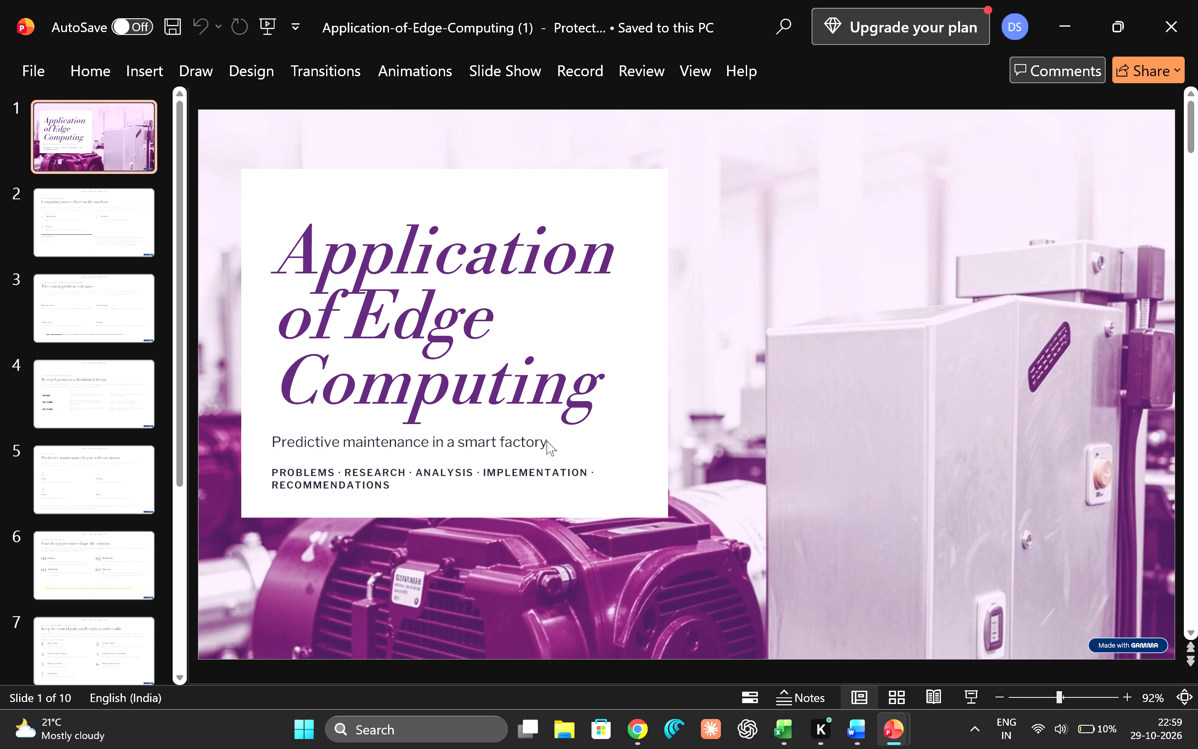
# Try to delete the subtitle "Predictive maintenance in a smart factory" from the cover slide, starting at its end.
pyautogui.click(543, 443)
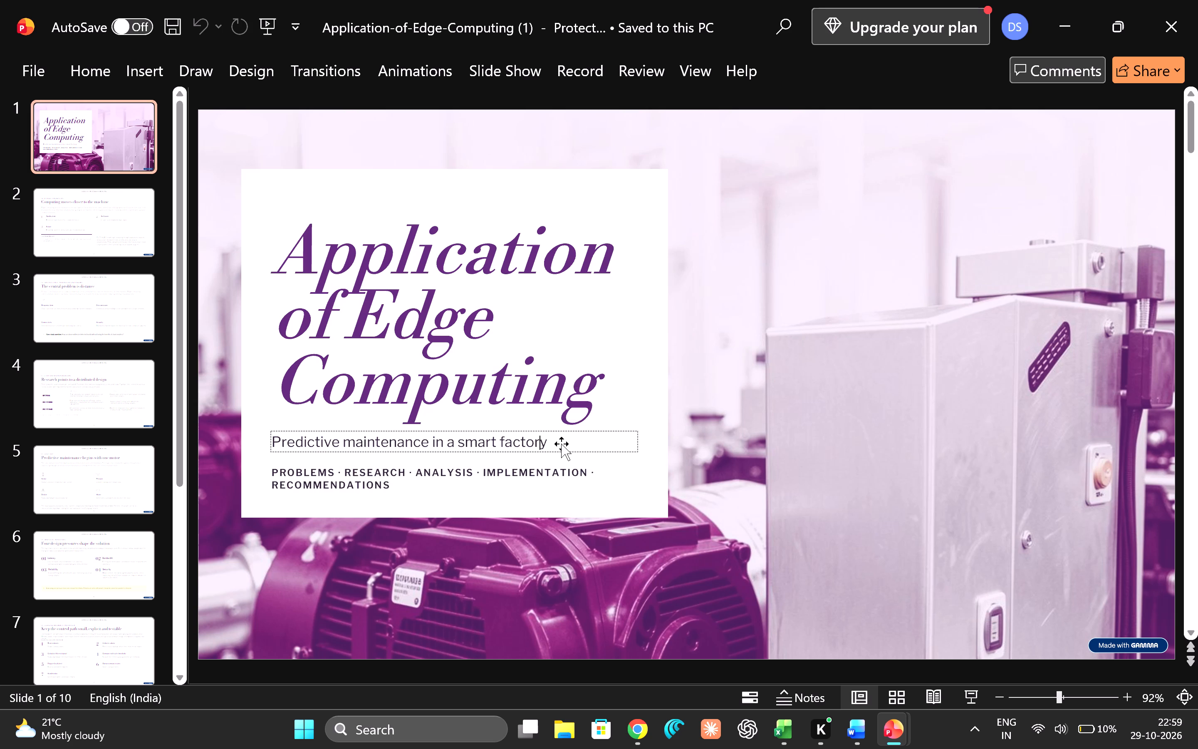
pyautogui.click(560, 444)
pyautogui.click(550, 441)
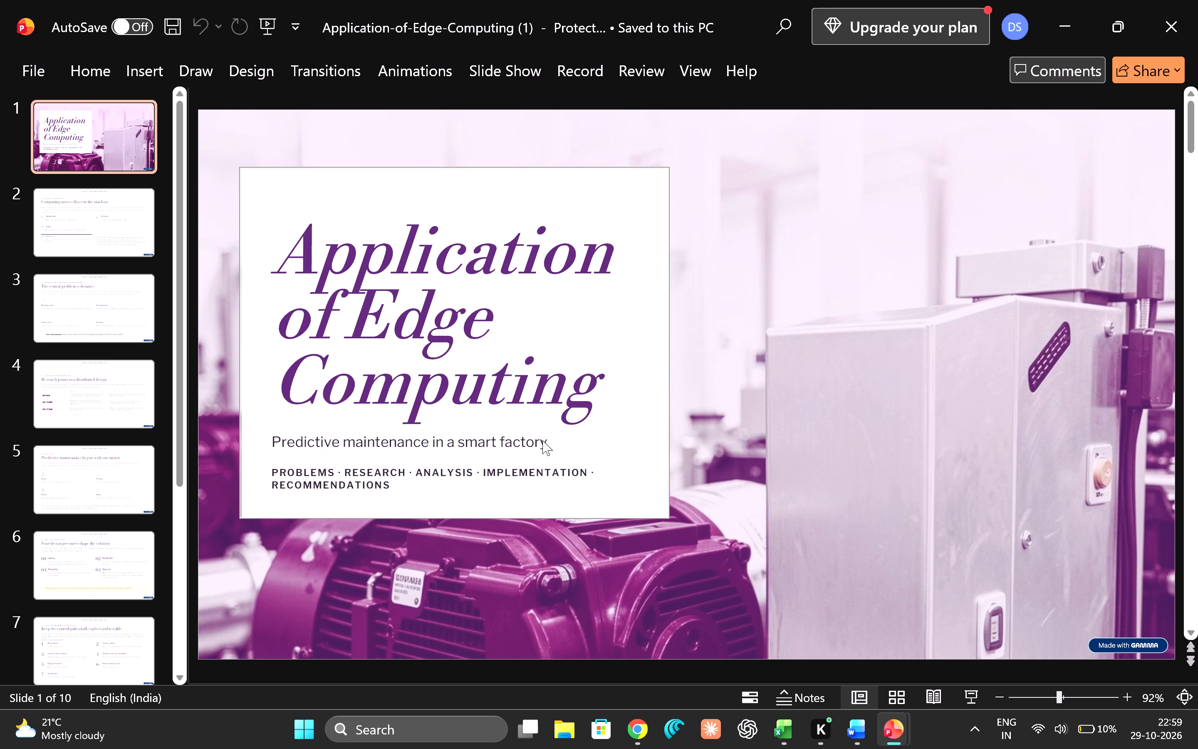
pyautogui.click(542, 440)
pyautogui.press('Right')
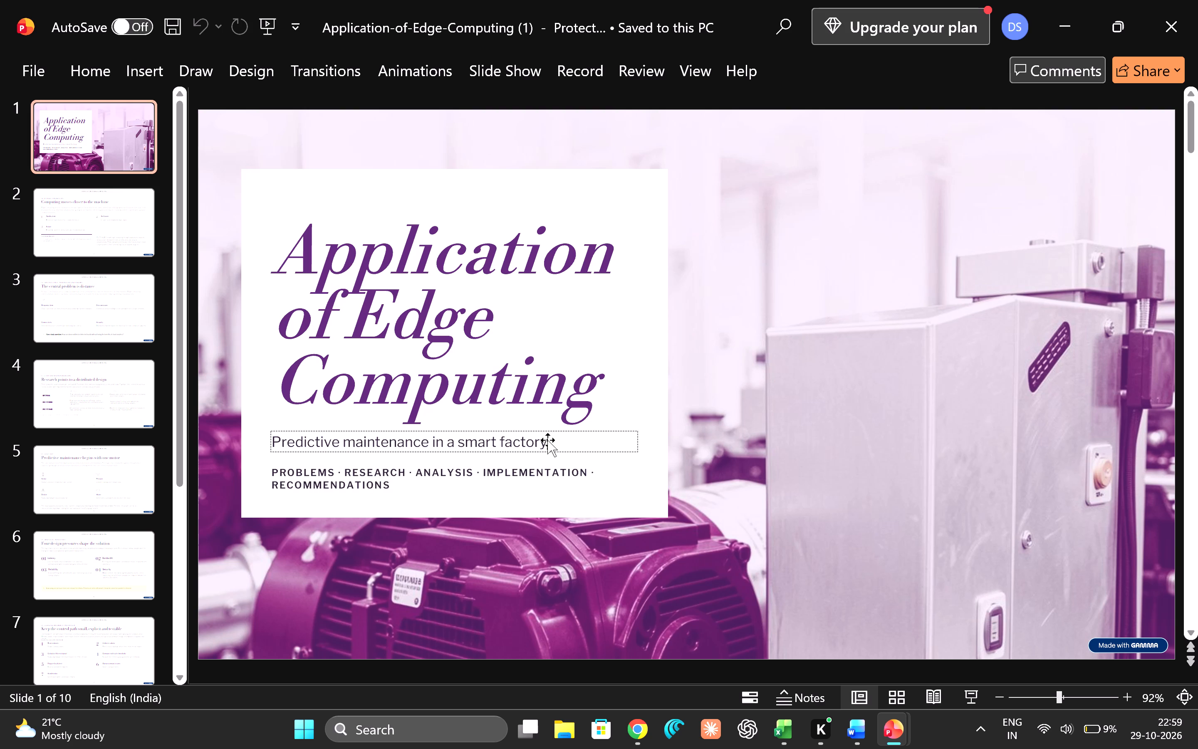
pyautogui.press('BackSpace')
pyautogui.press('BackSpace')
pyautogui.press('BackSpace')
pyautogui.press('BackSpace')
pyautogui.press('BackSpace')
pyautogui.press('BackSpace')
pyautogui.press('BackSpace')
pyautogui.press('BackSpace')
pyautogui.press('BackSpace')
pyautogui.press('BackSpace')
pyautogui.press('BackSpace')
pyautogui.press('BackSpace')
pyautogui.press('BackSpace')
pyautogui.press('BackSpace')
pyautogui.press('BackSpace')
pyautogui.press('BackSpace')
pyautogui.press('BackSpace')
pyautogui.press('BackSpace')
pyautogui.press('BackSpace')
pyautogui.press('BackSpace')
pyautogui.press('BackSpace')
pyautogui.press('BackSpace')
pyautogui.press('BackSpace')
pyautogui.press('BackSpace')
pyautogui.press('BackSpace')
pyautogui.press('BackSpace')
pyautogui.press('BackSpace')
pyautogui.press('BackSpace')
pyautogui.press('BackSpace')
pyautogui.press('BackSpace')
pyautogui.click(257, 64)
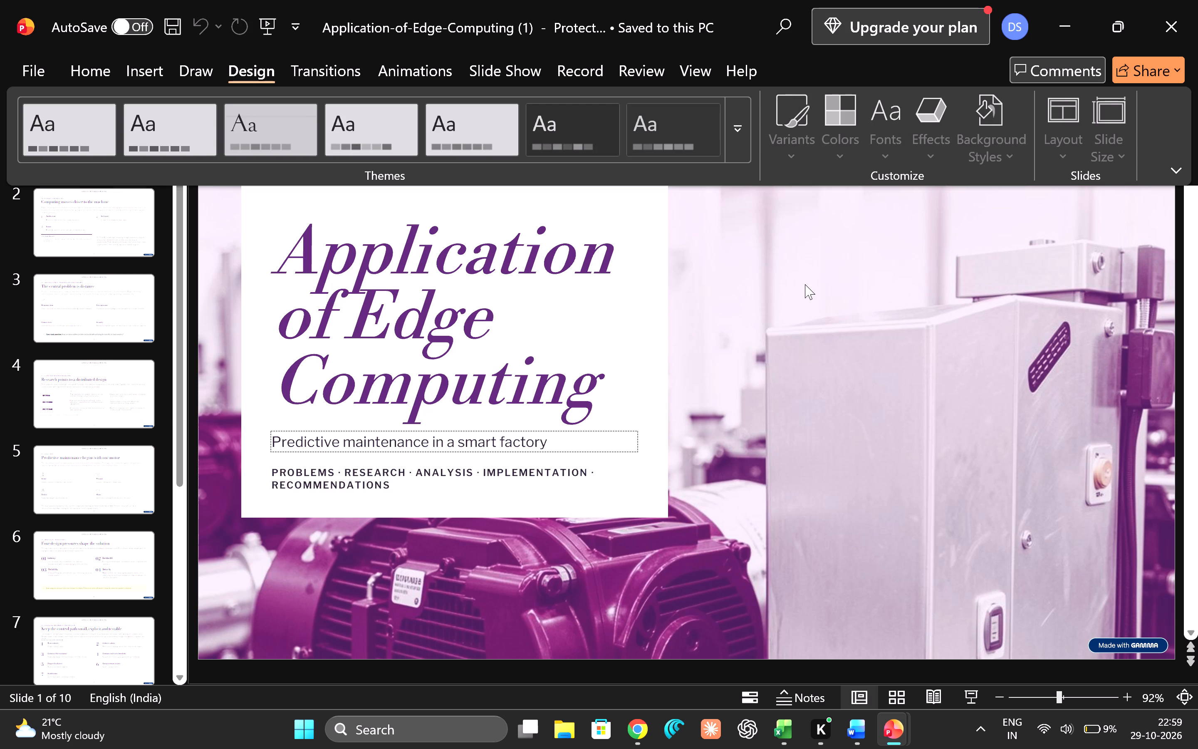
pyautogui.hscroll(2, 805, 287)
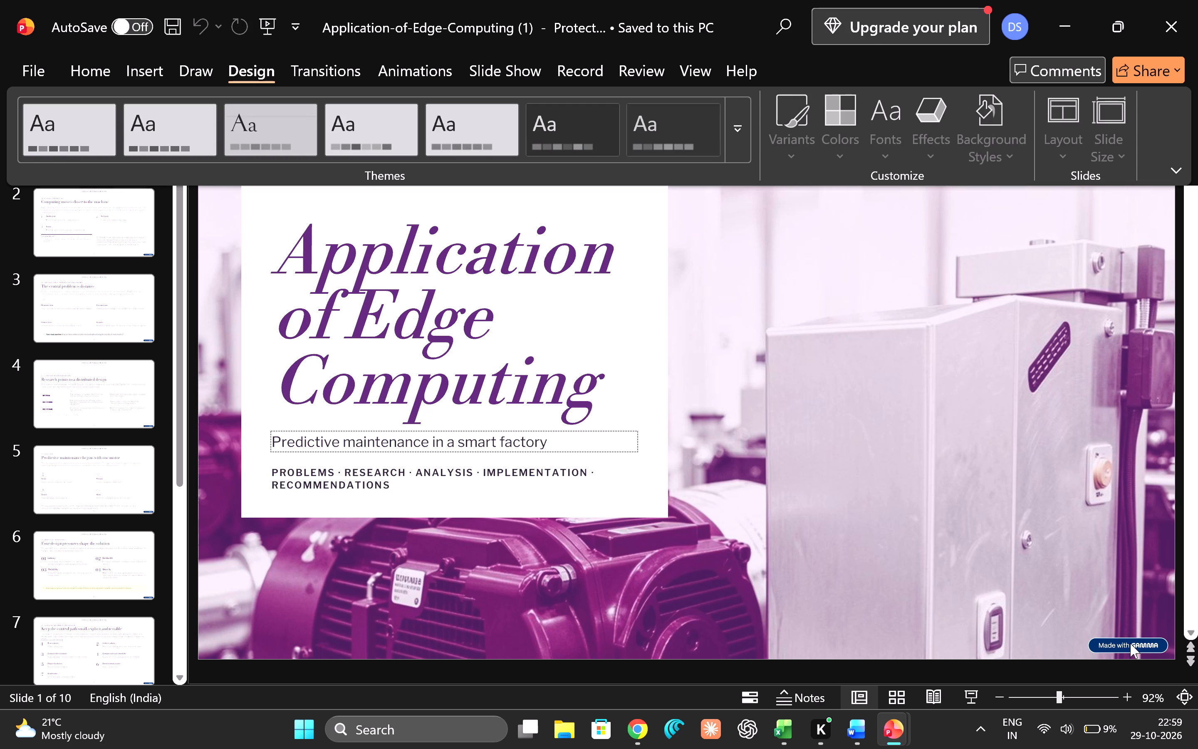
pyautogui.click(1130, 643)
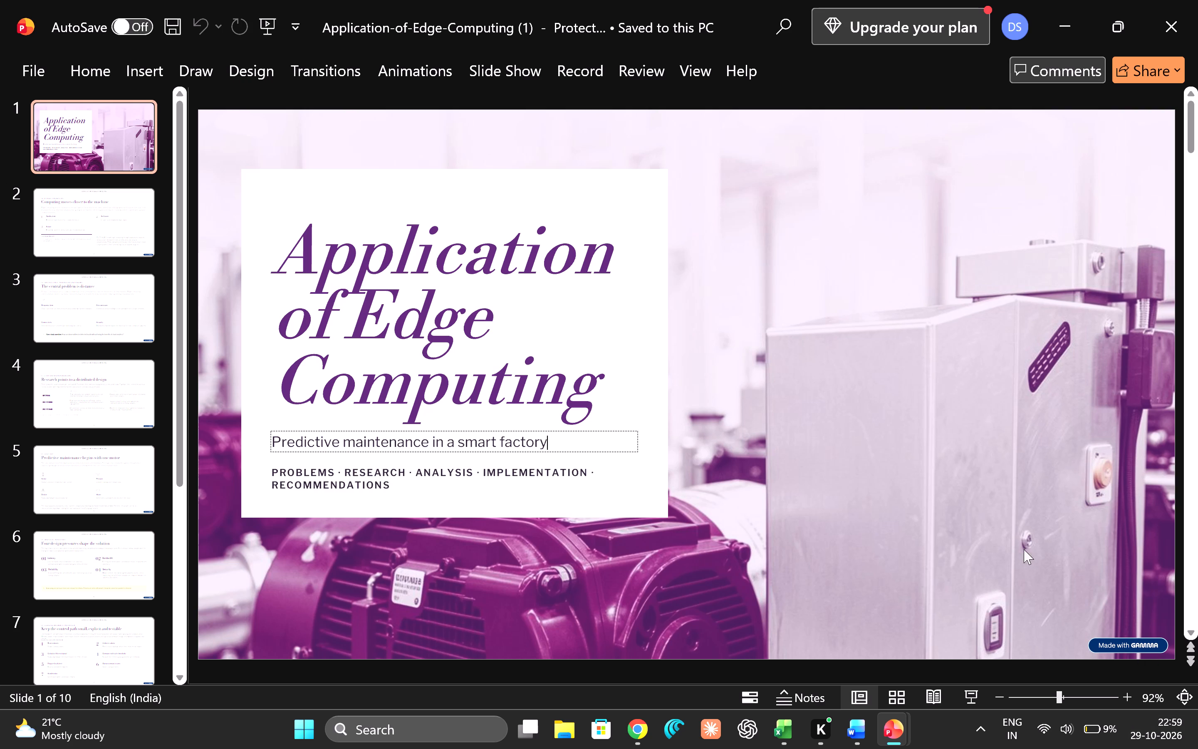
# Switch to Gamma in the browser and close the presentation's share and export dialog.
pyautogui.click(1056, 7)
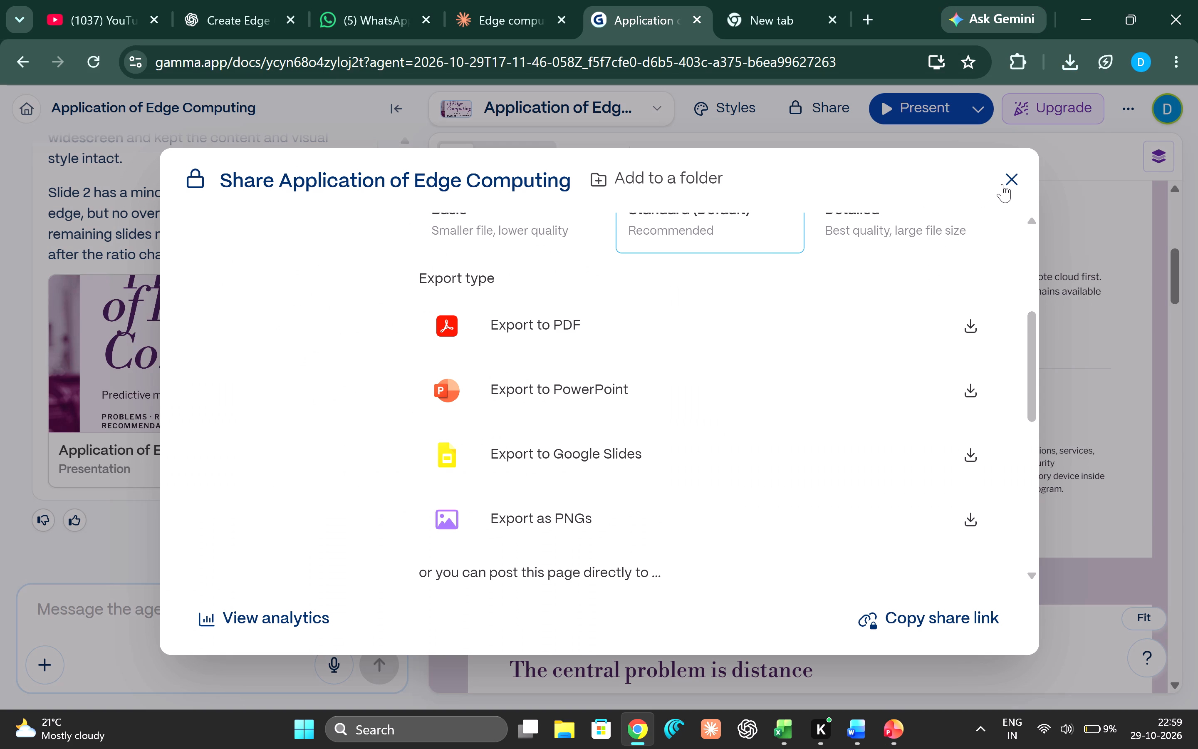
pyautogui.scroll(3, 808, 314)
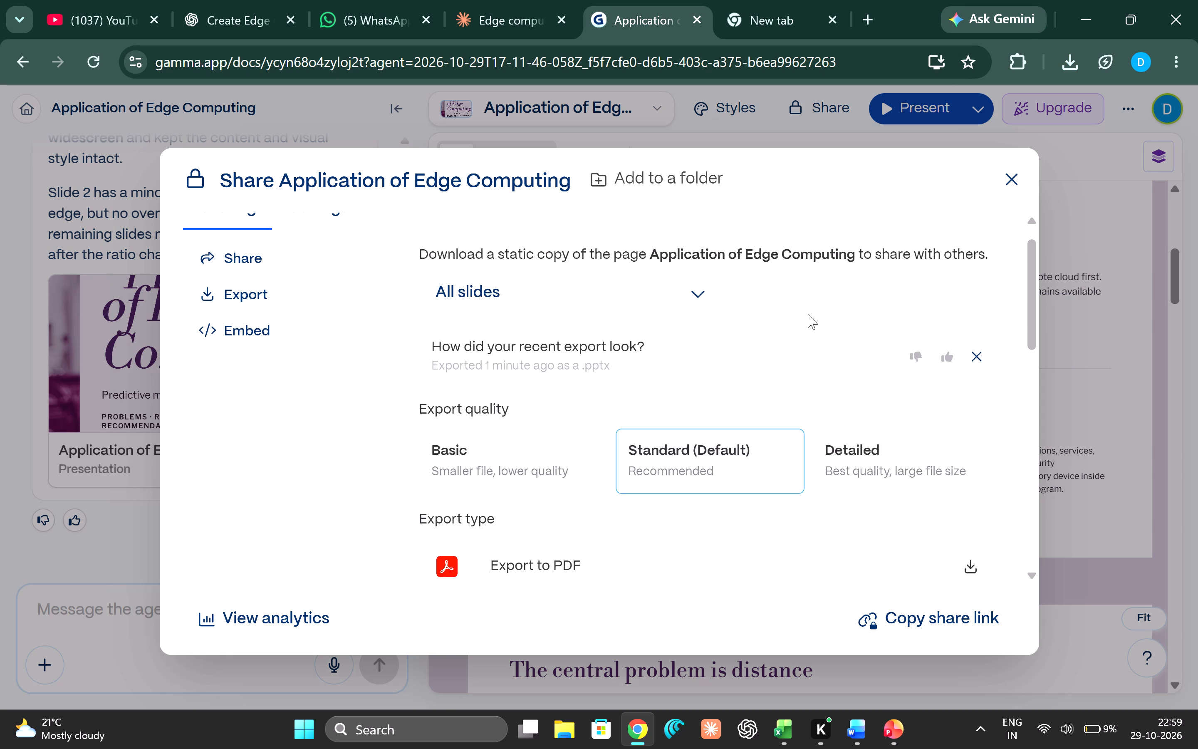
pyautogui.click(1016, 184)
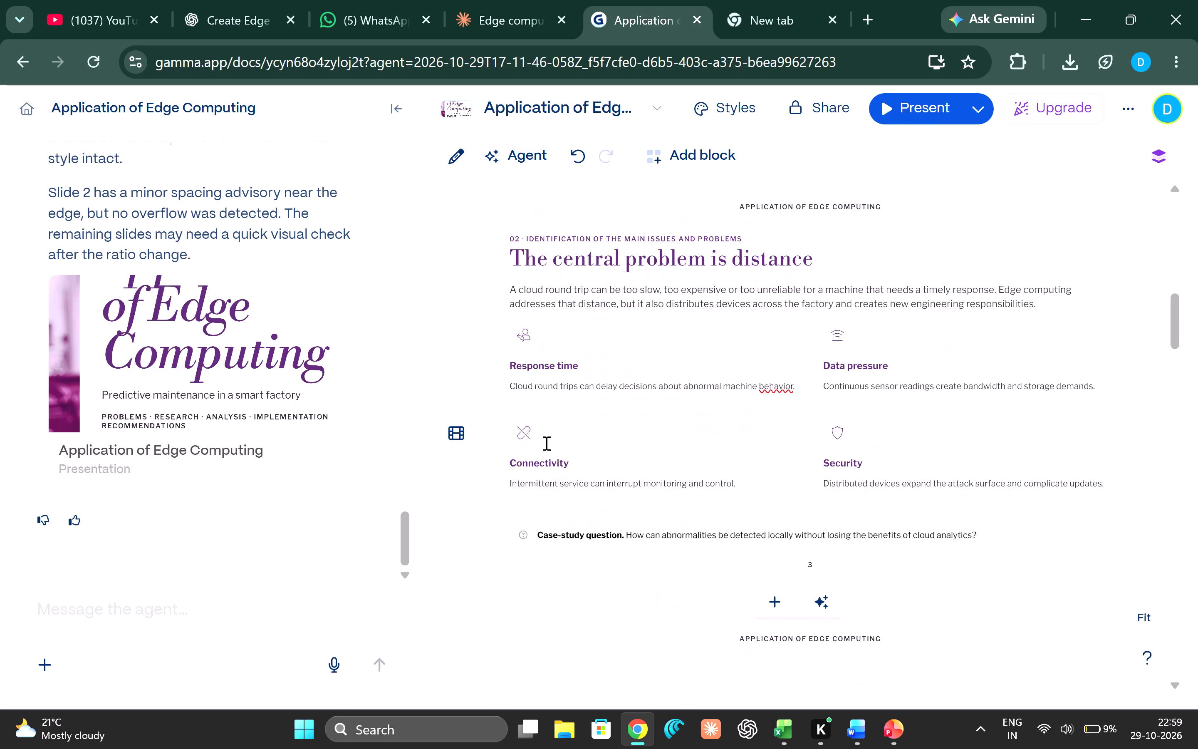
pyautogui.scroll(3, 545, 443)
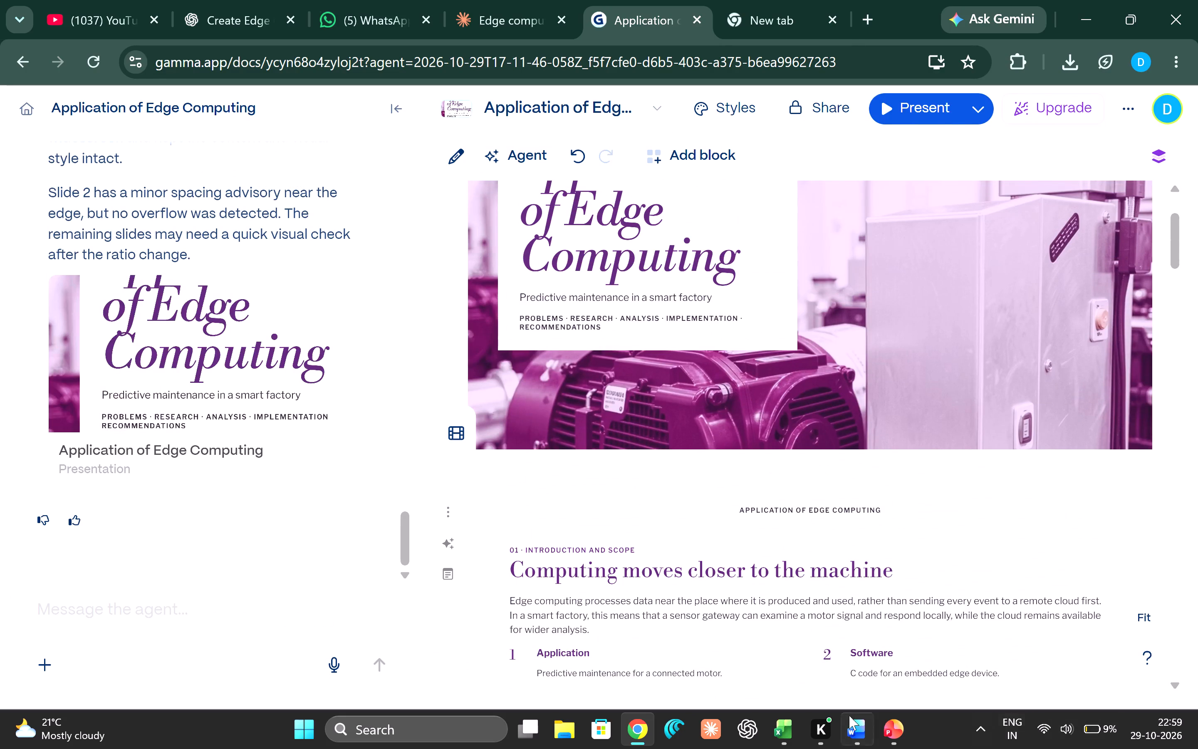
# Reopen the most recently downloaded Application-of-Edge-Computing file in PowerPoint from the browser's download history.
pyautogui.click(1082, 78)
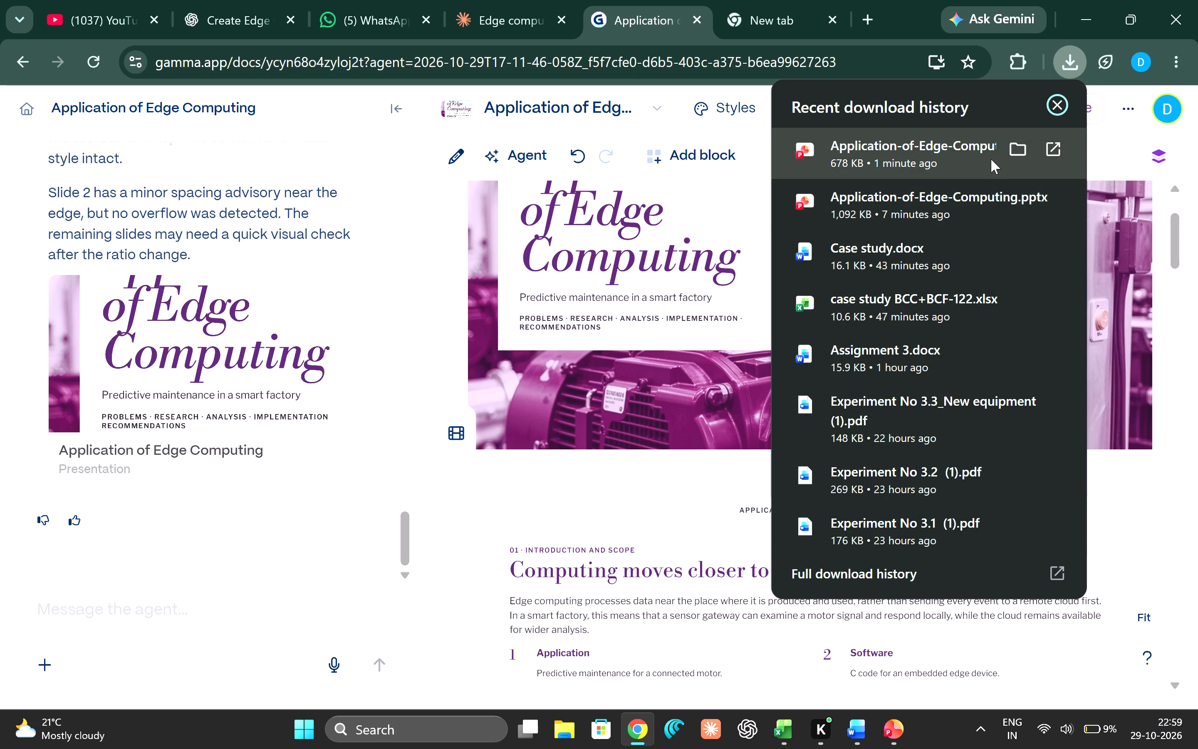
pyautogui.click(991, 159)
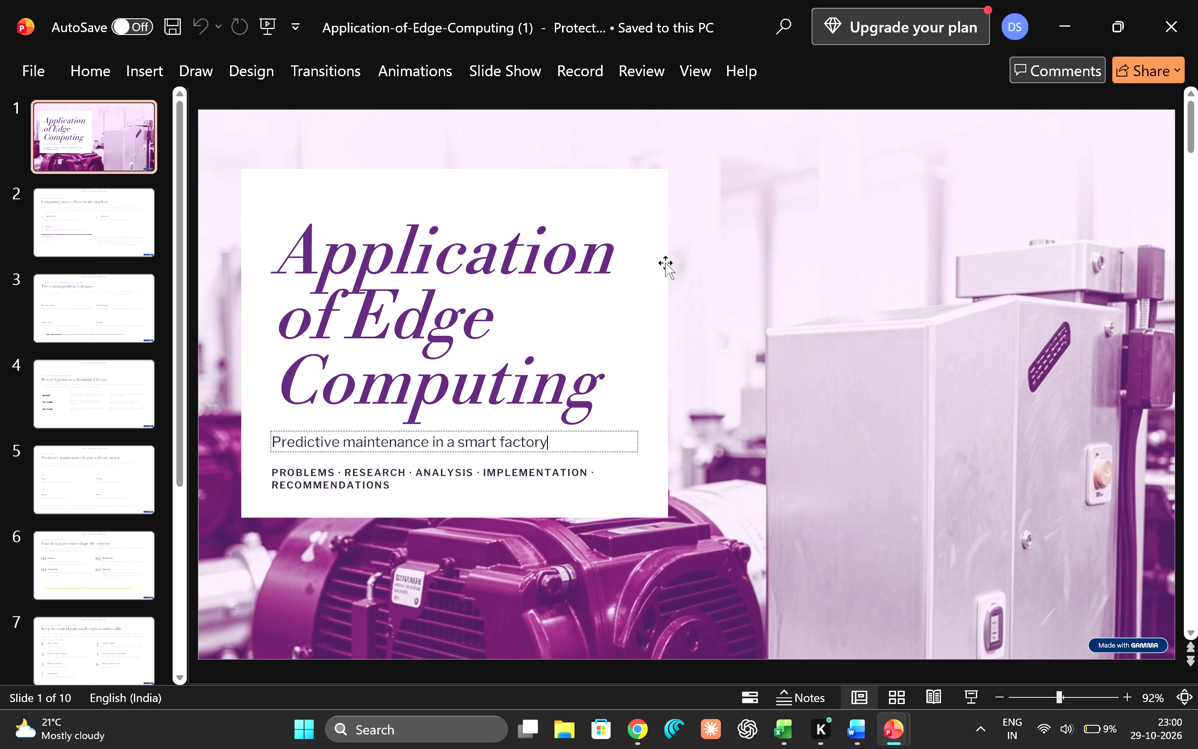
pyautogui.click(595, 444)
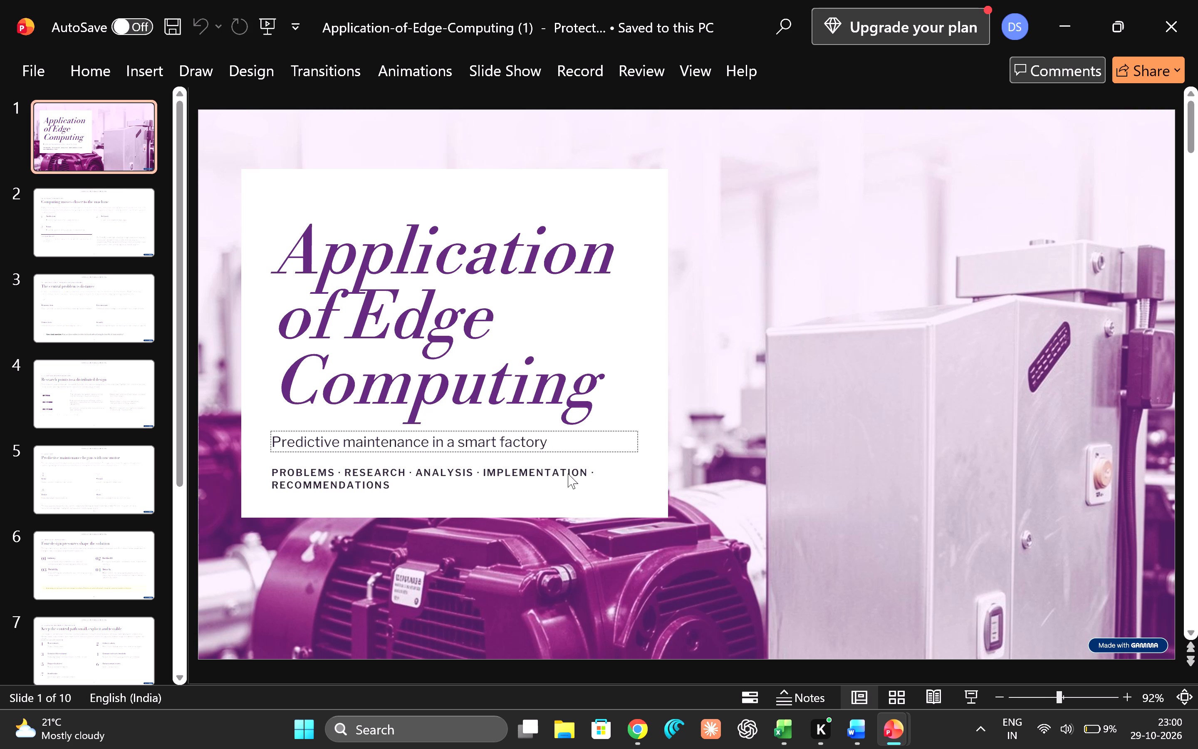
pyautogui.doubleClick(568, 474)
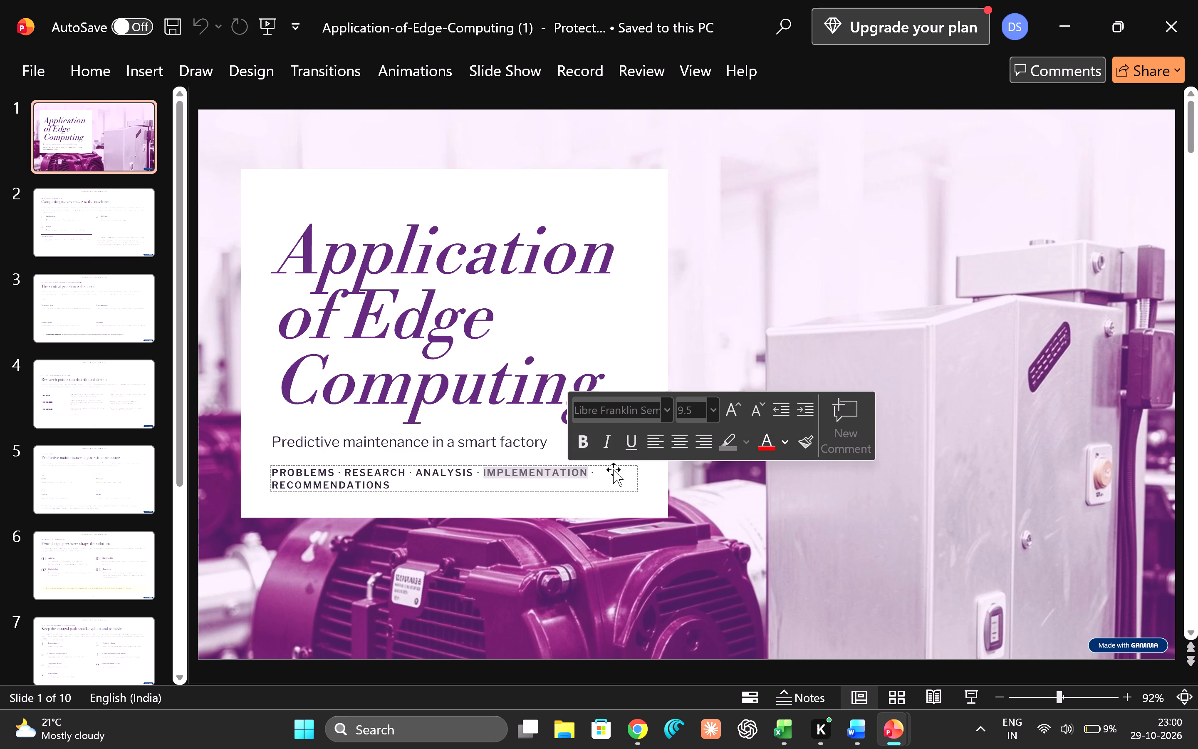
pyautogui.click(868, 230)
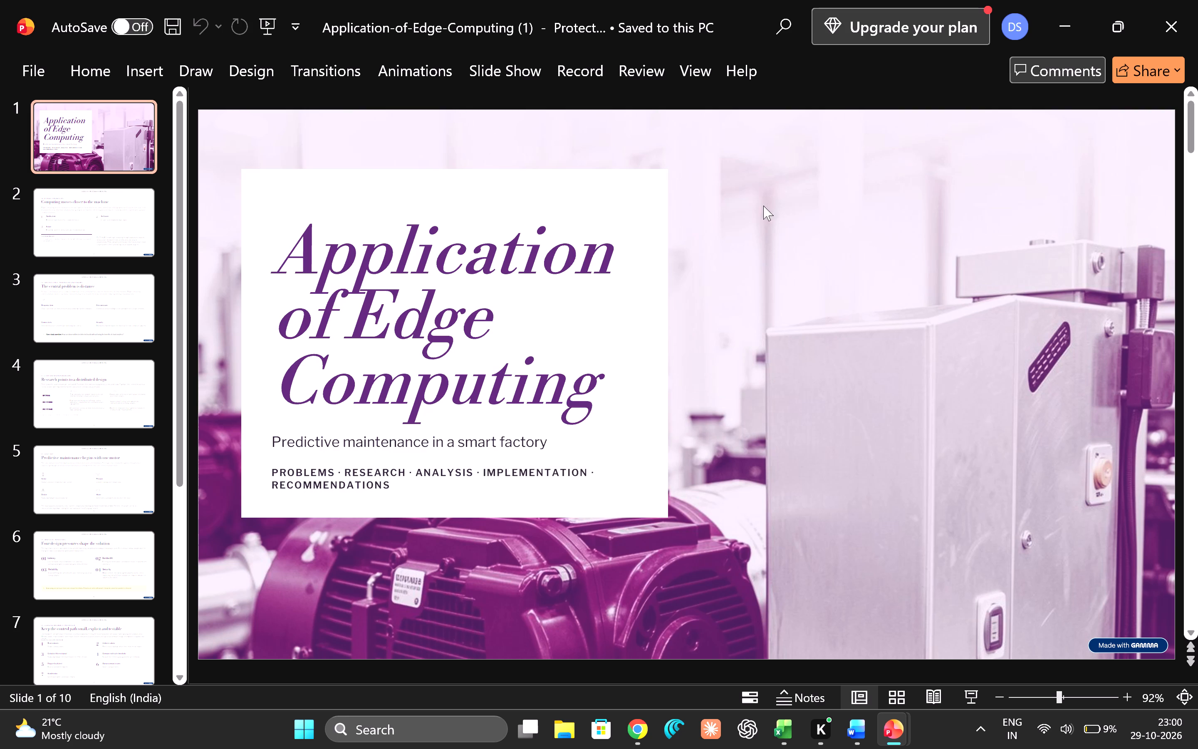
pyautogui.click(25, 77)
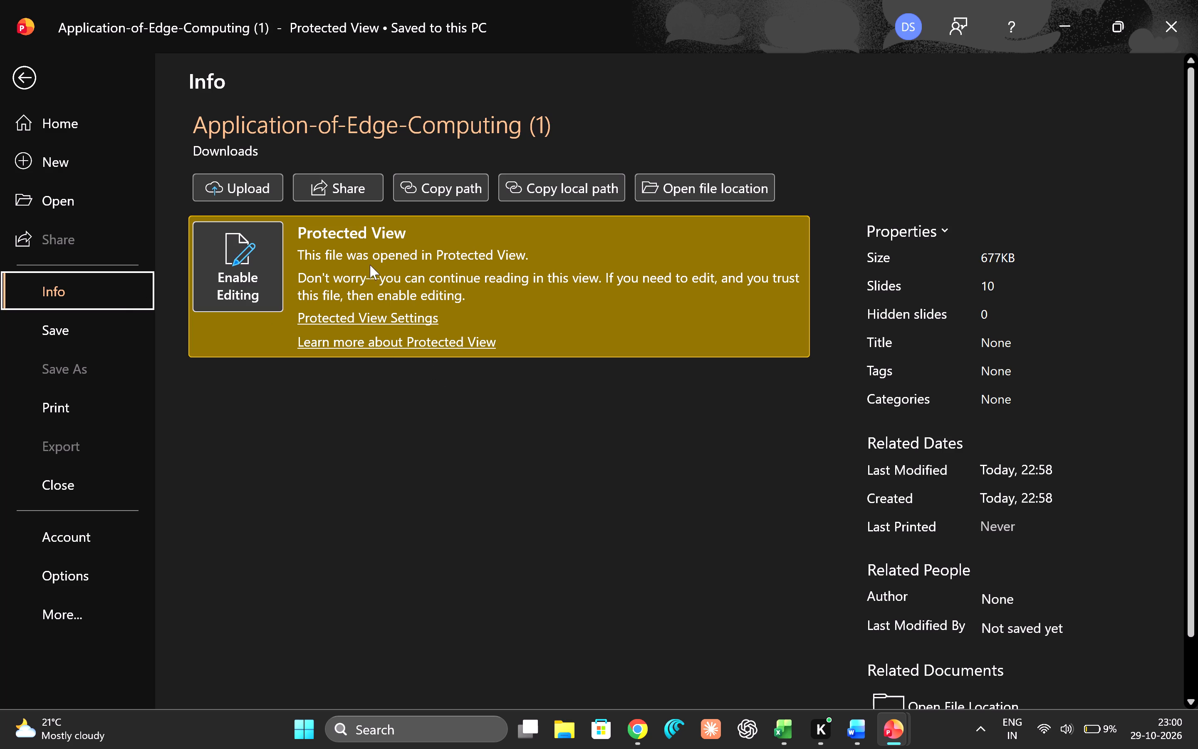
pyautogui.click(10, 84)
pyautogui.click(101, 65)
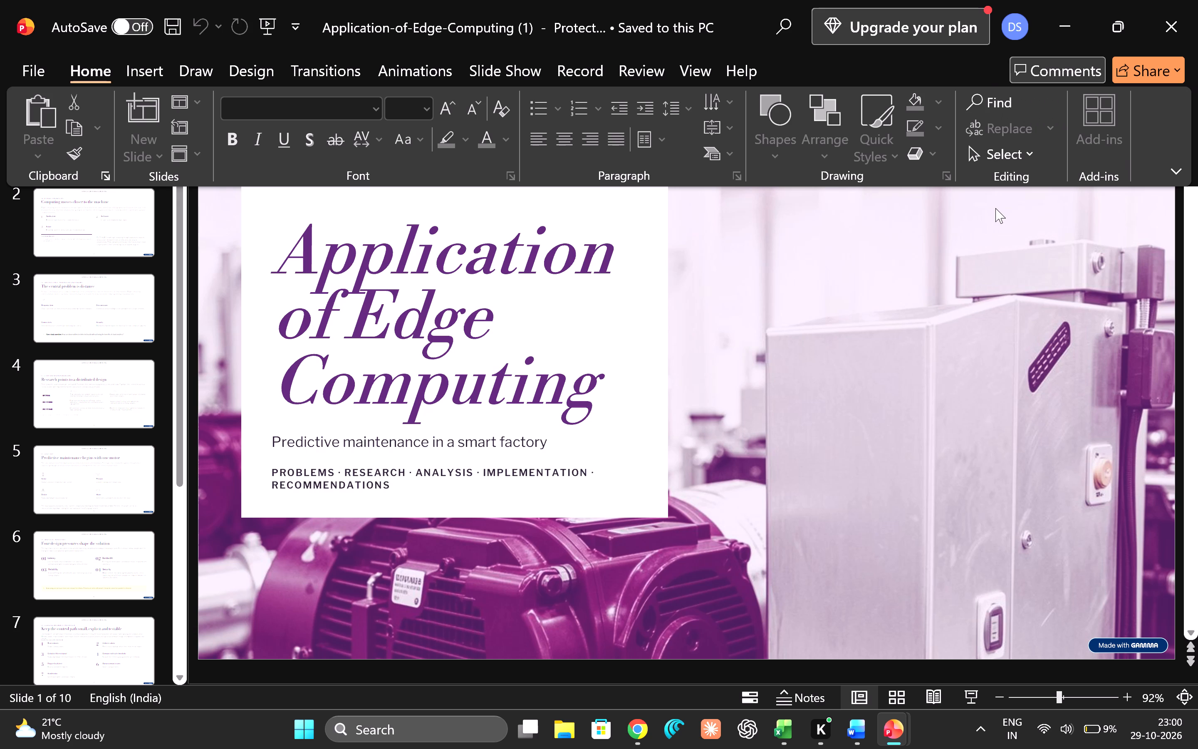
# Review the layout and content of the exported slides through slide 10, and return to the cover slide.
pyautogui.scroll(-1, 1018, 321)
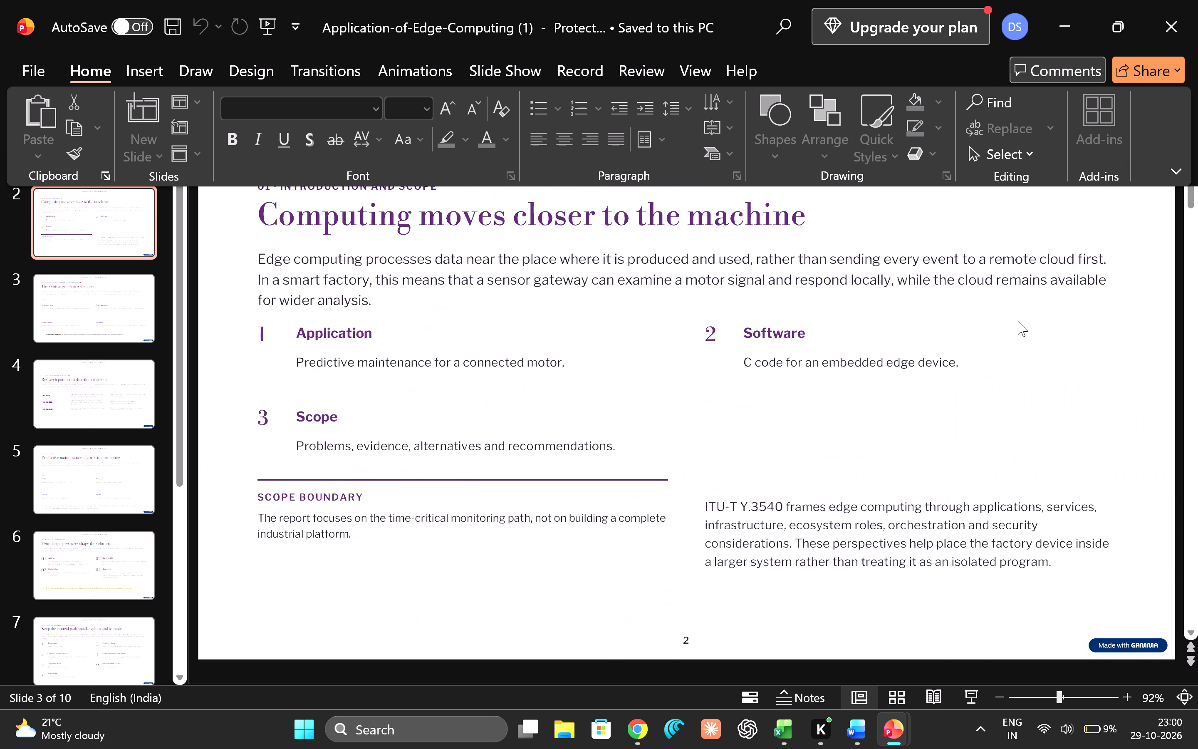
pyautogui.scroll(-2, 1018, 321)
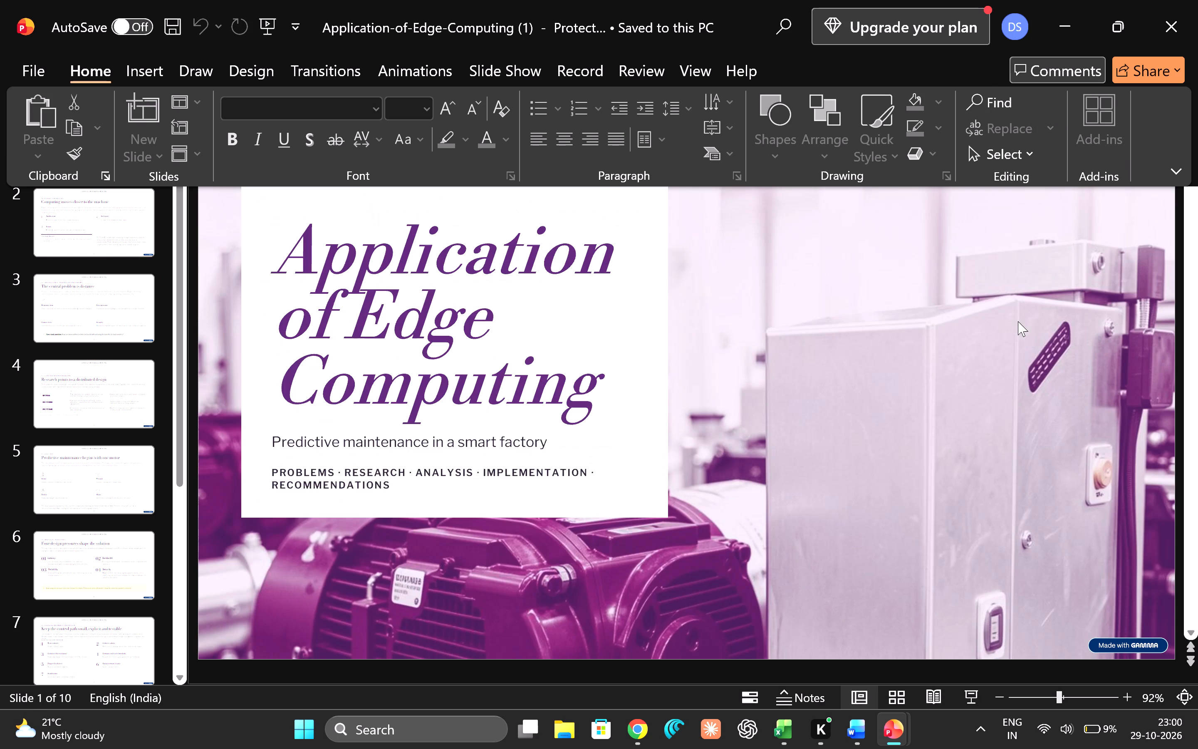
pyautogui.scroll(-2, 1018, 321)
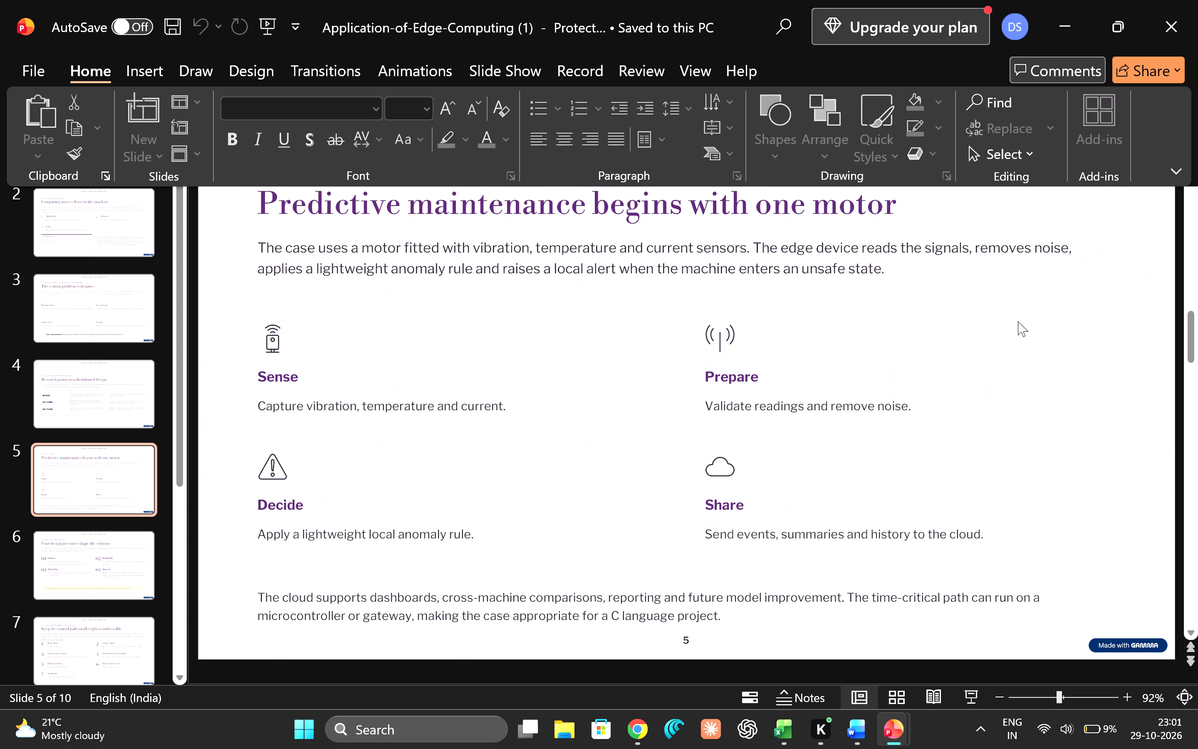
pyautogui.scroll(-3, 1018, 321)
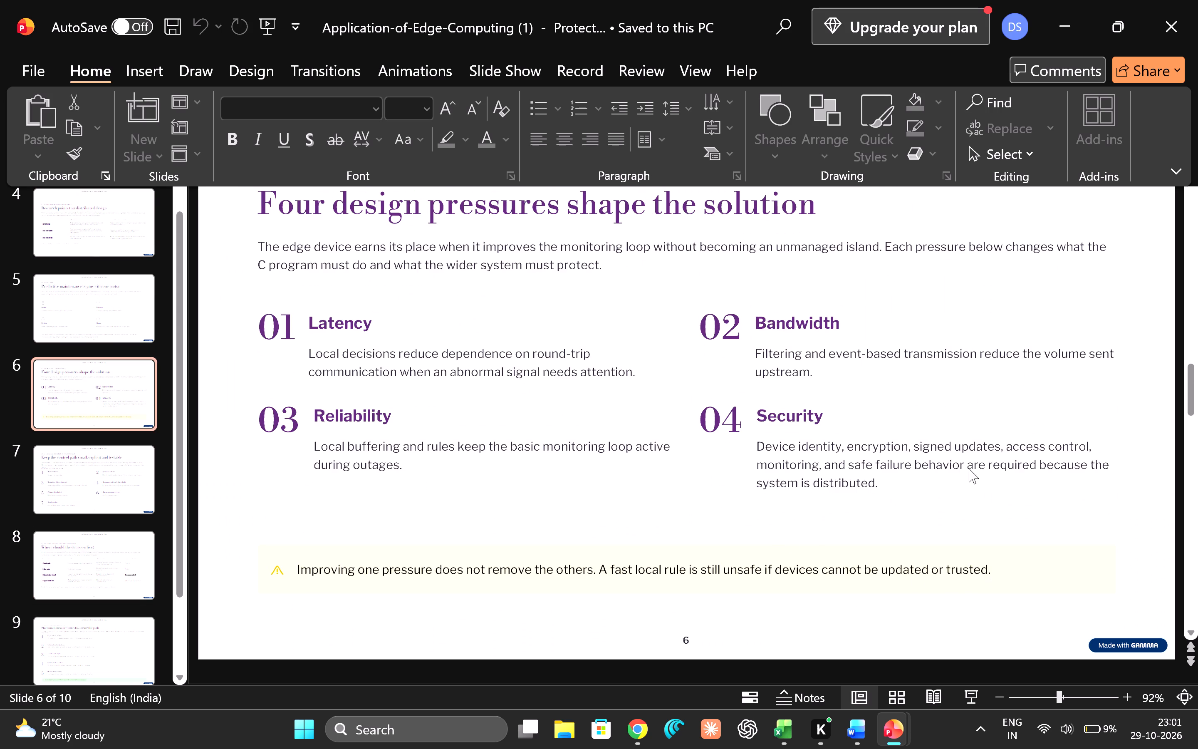
pyautogui.scroll(-1, 969, 469)
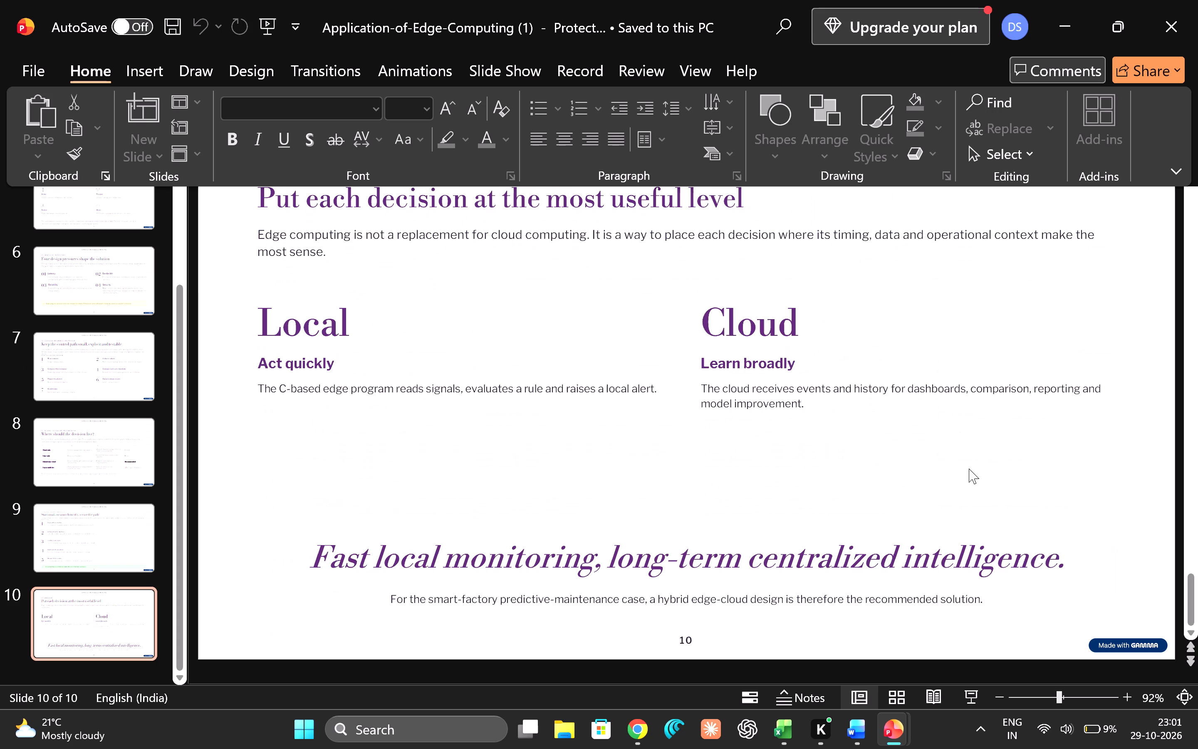
pyautogui.scroll(-2, 969, 469)
pyautogui.scroll(3, 969, 469)
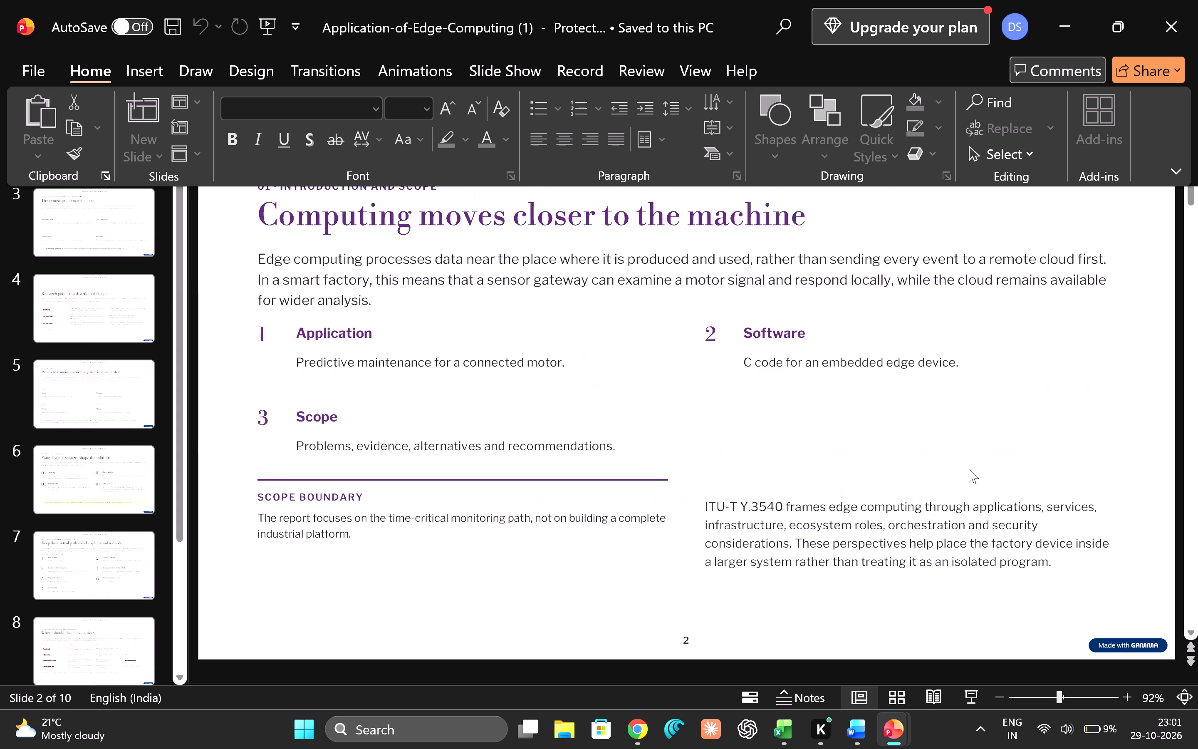
pyautogui.scroll(4, 969, 469)
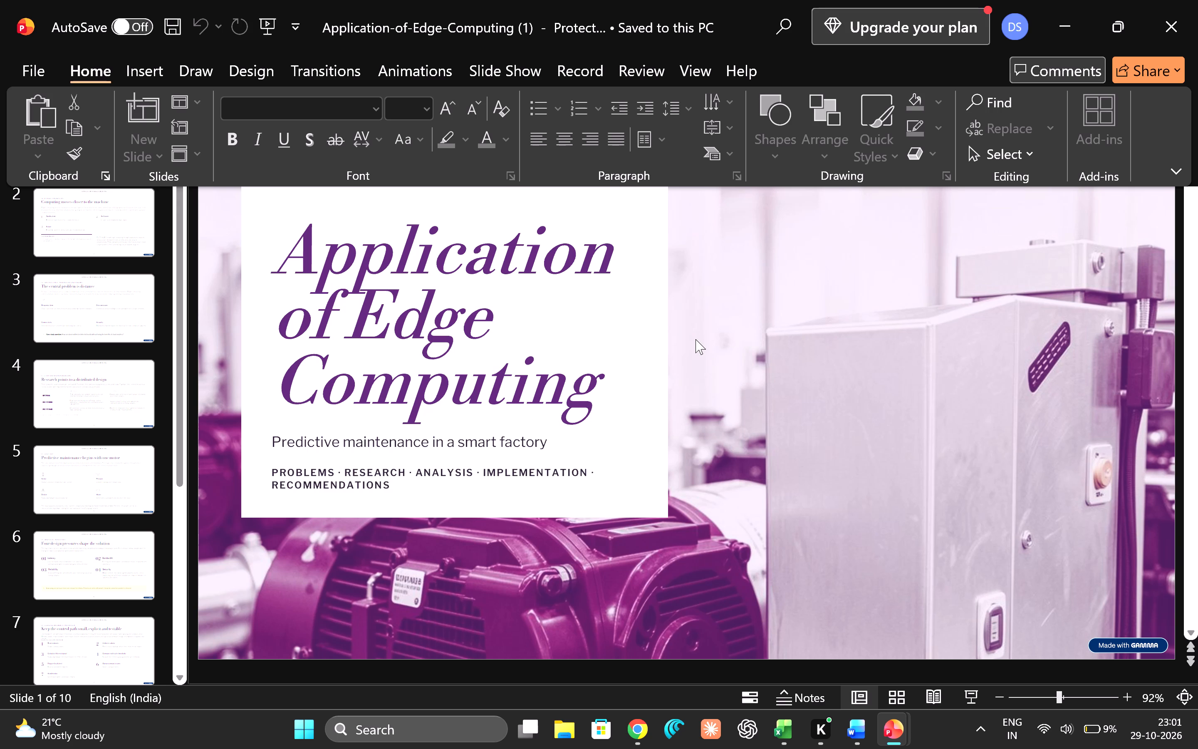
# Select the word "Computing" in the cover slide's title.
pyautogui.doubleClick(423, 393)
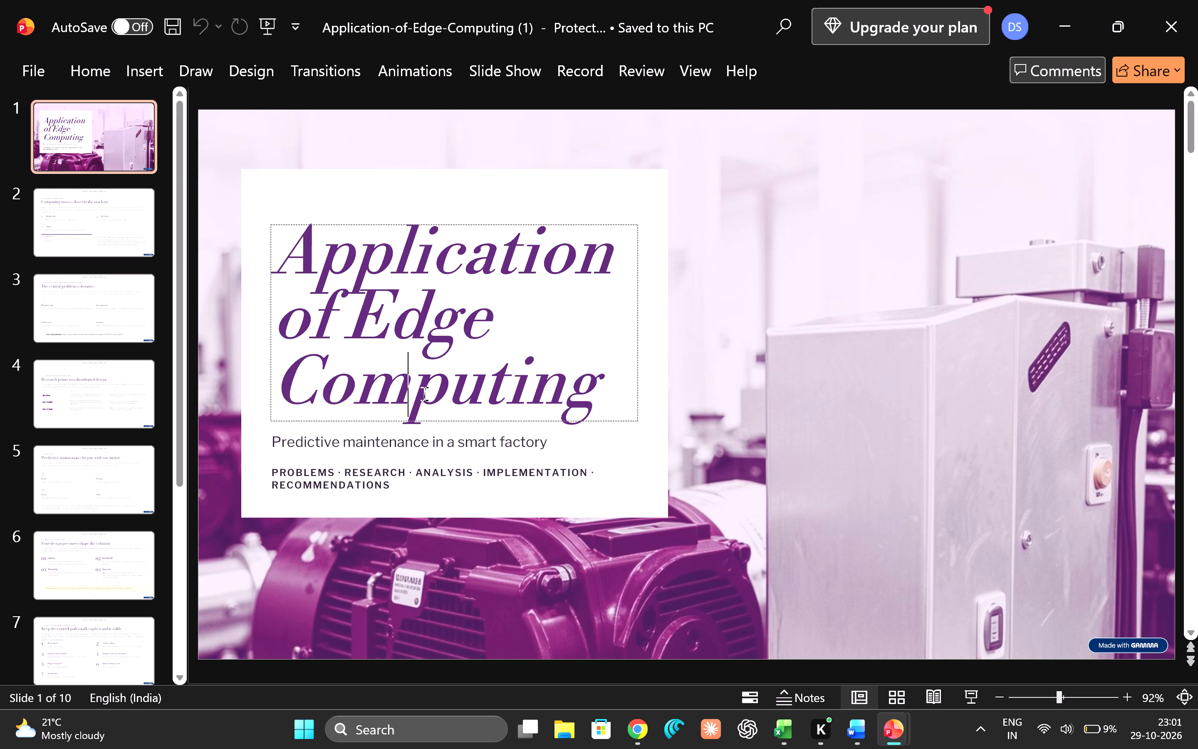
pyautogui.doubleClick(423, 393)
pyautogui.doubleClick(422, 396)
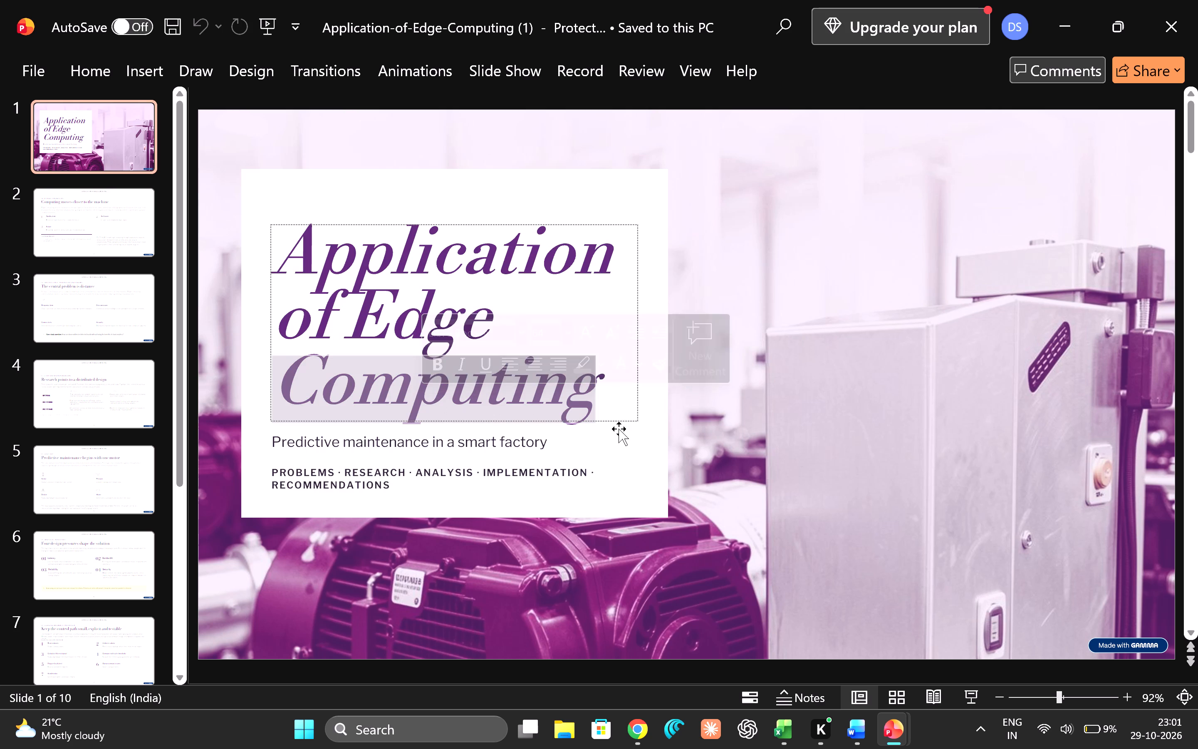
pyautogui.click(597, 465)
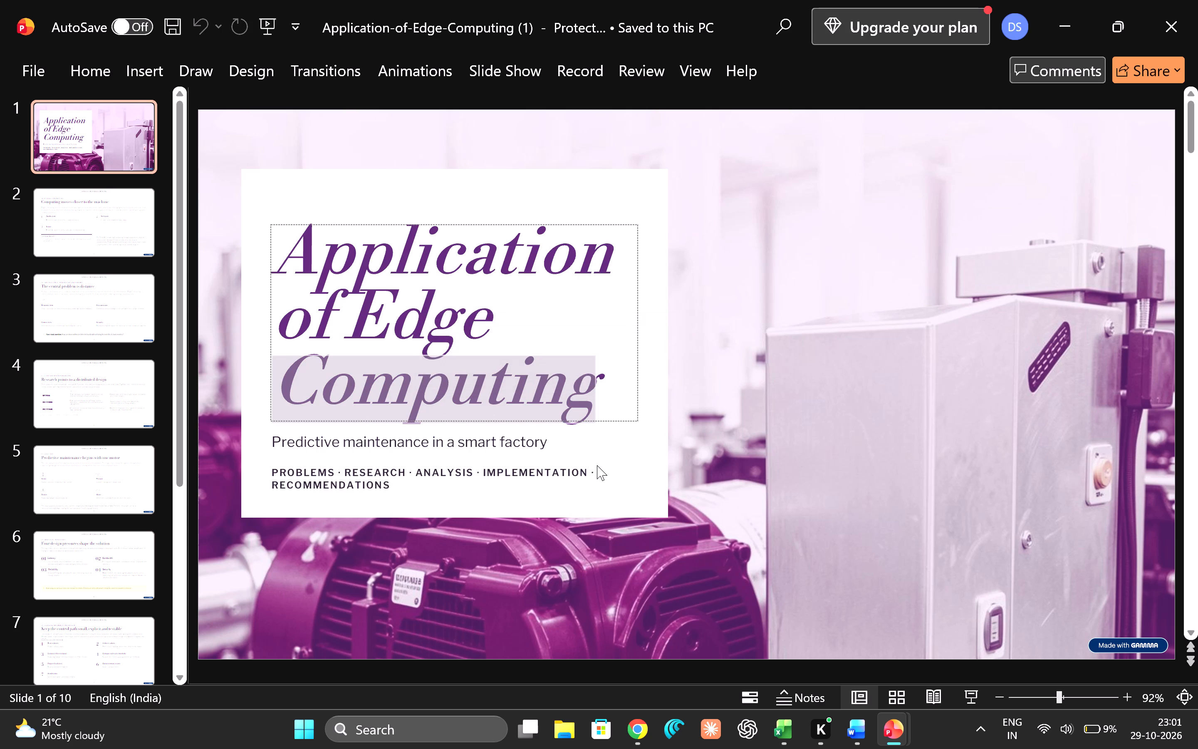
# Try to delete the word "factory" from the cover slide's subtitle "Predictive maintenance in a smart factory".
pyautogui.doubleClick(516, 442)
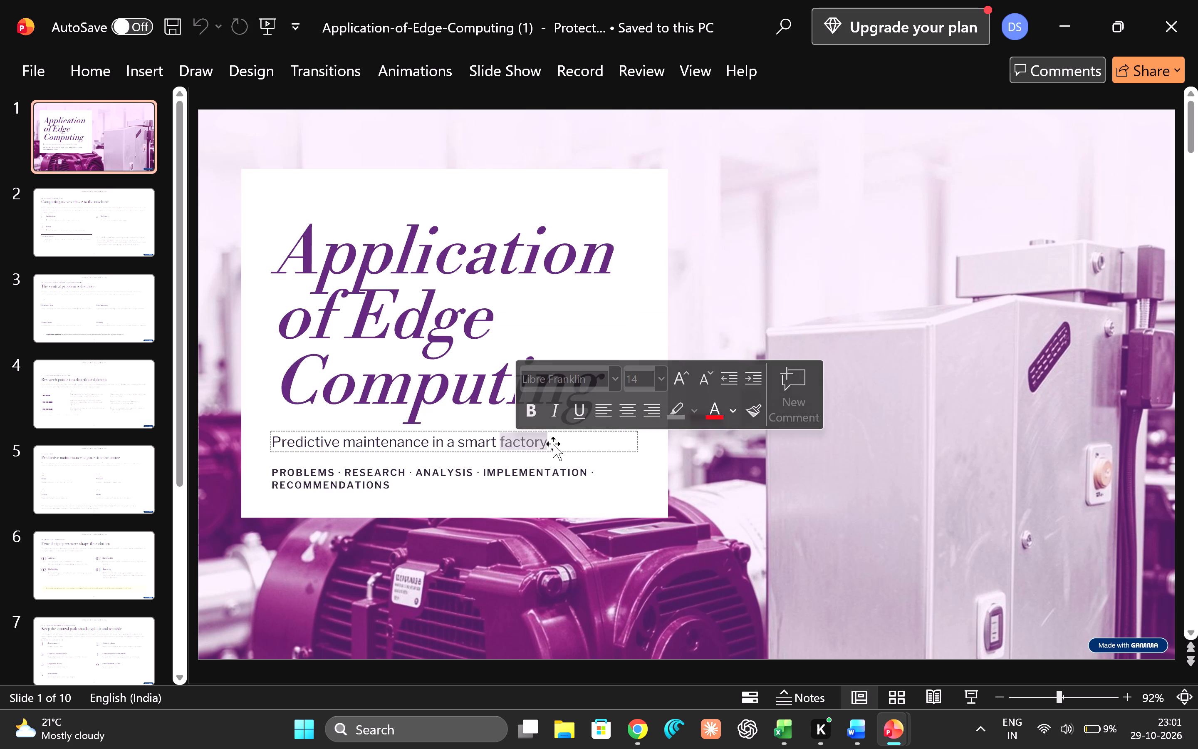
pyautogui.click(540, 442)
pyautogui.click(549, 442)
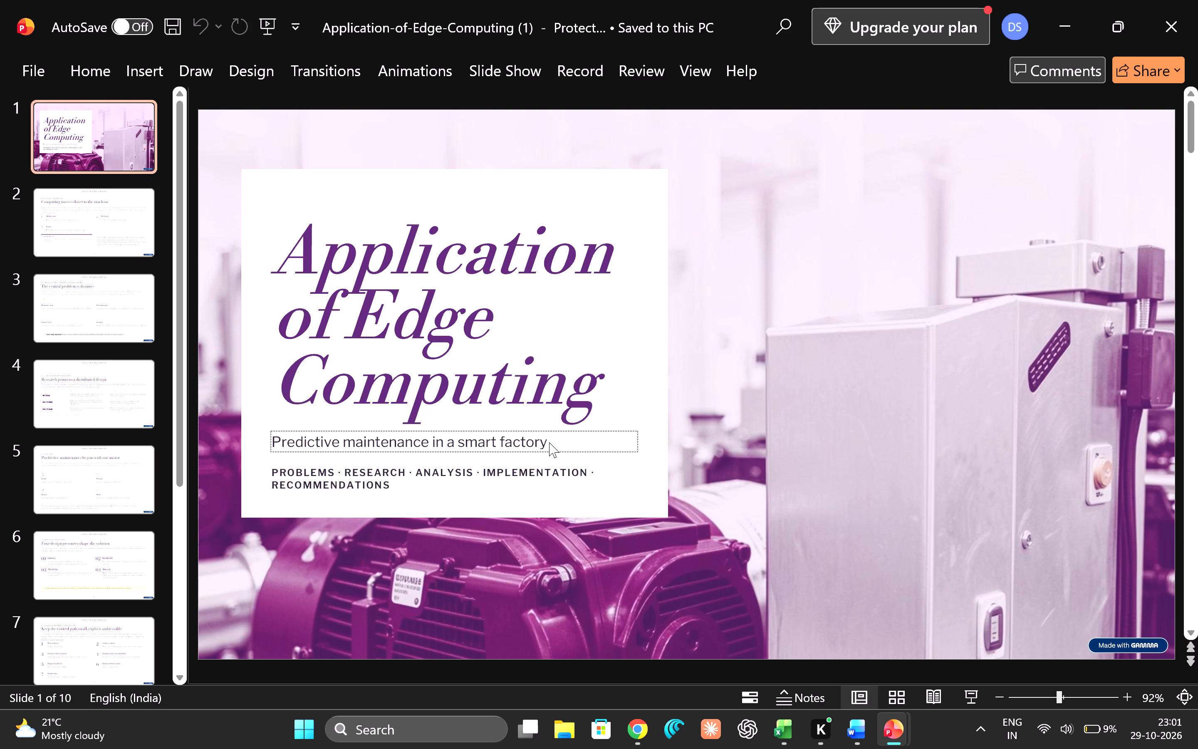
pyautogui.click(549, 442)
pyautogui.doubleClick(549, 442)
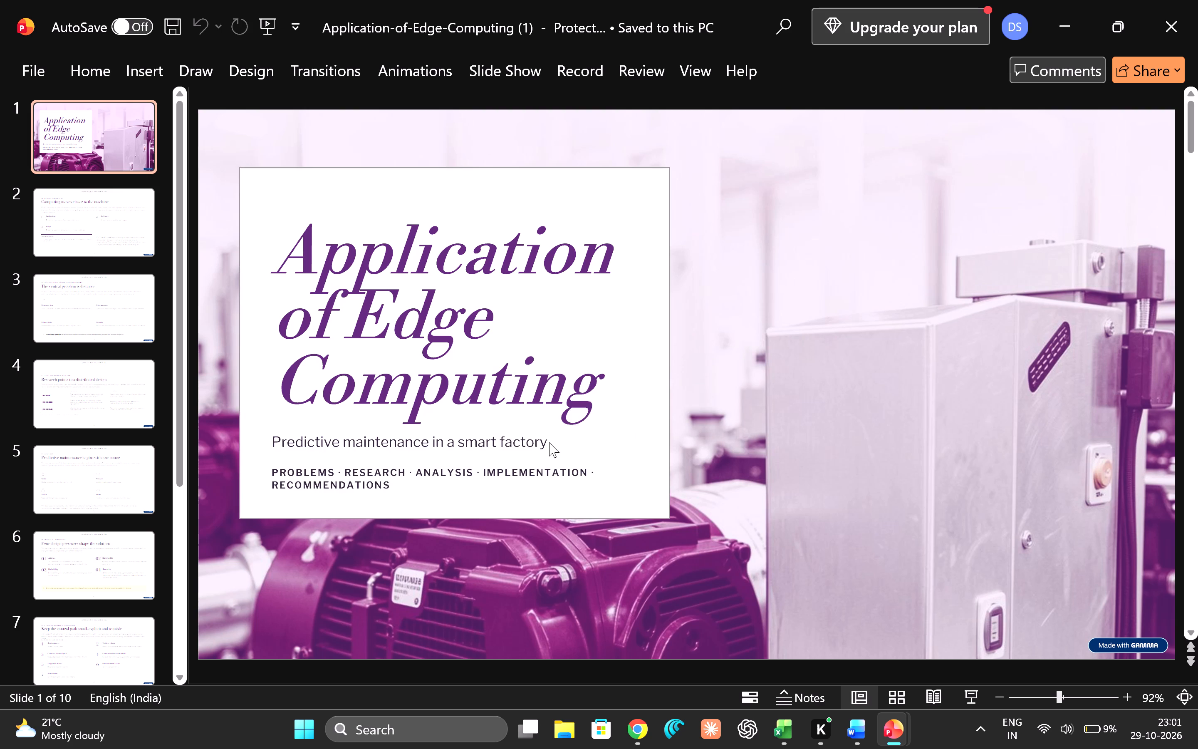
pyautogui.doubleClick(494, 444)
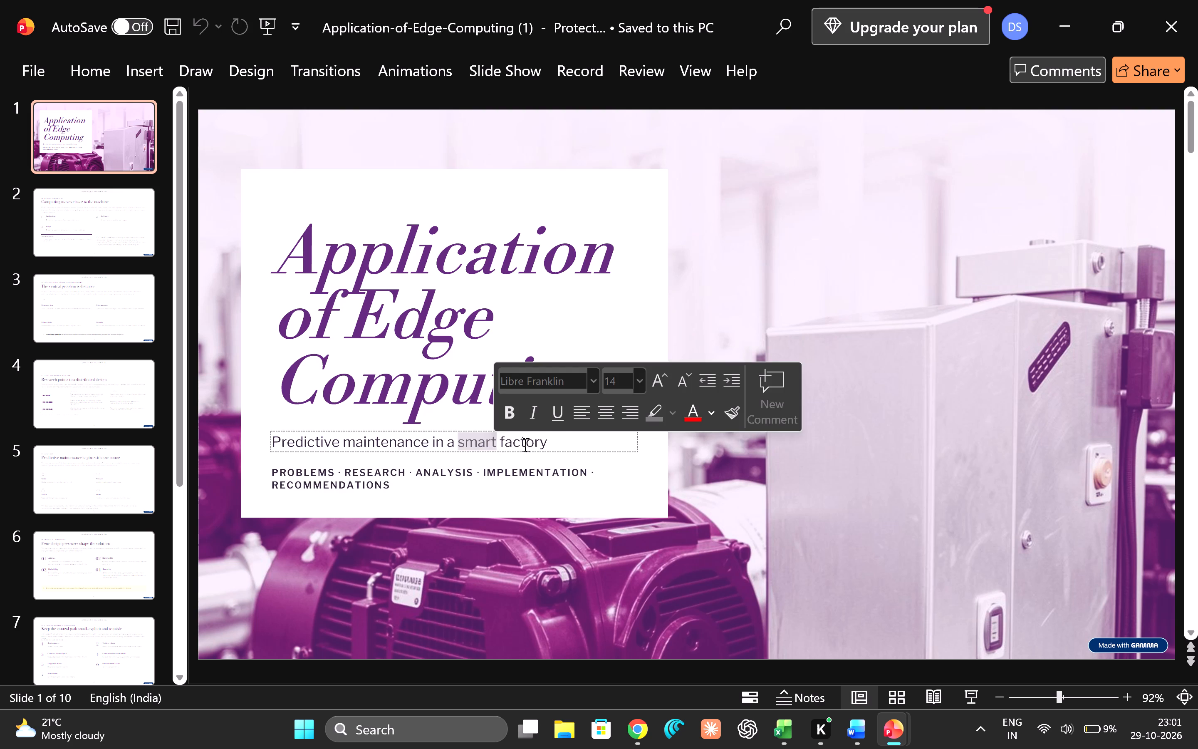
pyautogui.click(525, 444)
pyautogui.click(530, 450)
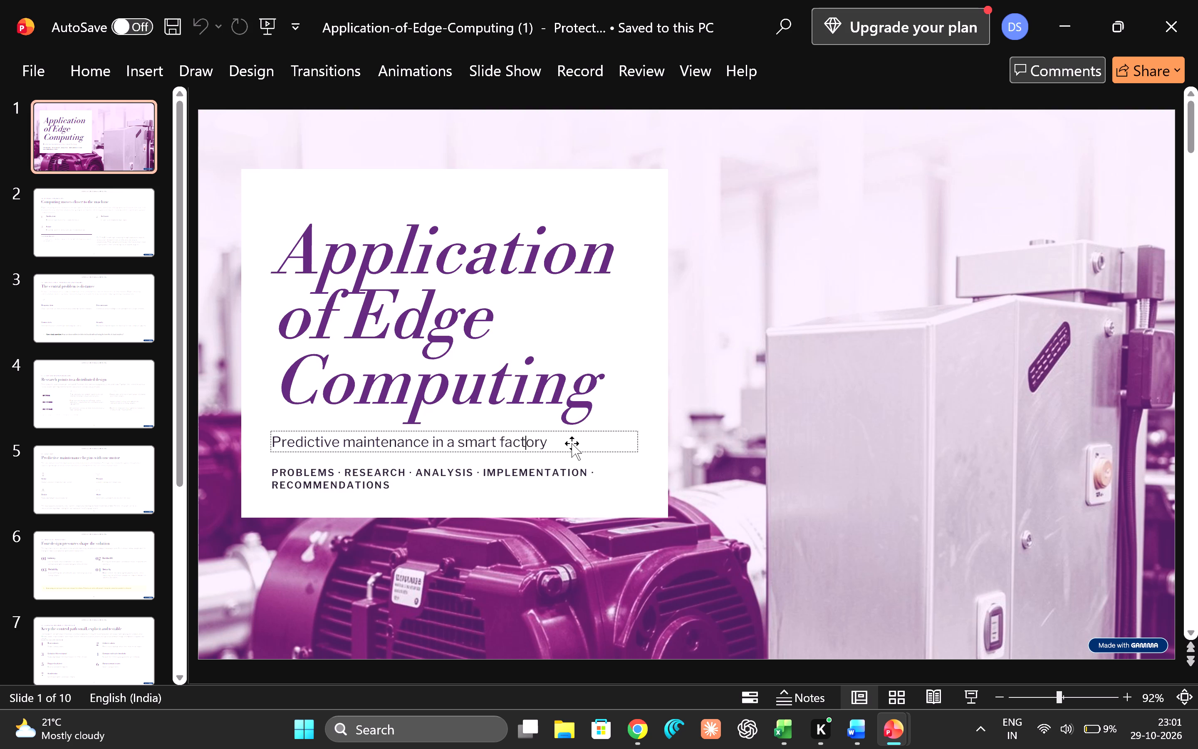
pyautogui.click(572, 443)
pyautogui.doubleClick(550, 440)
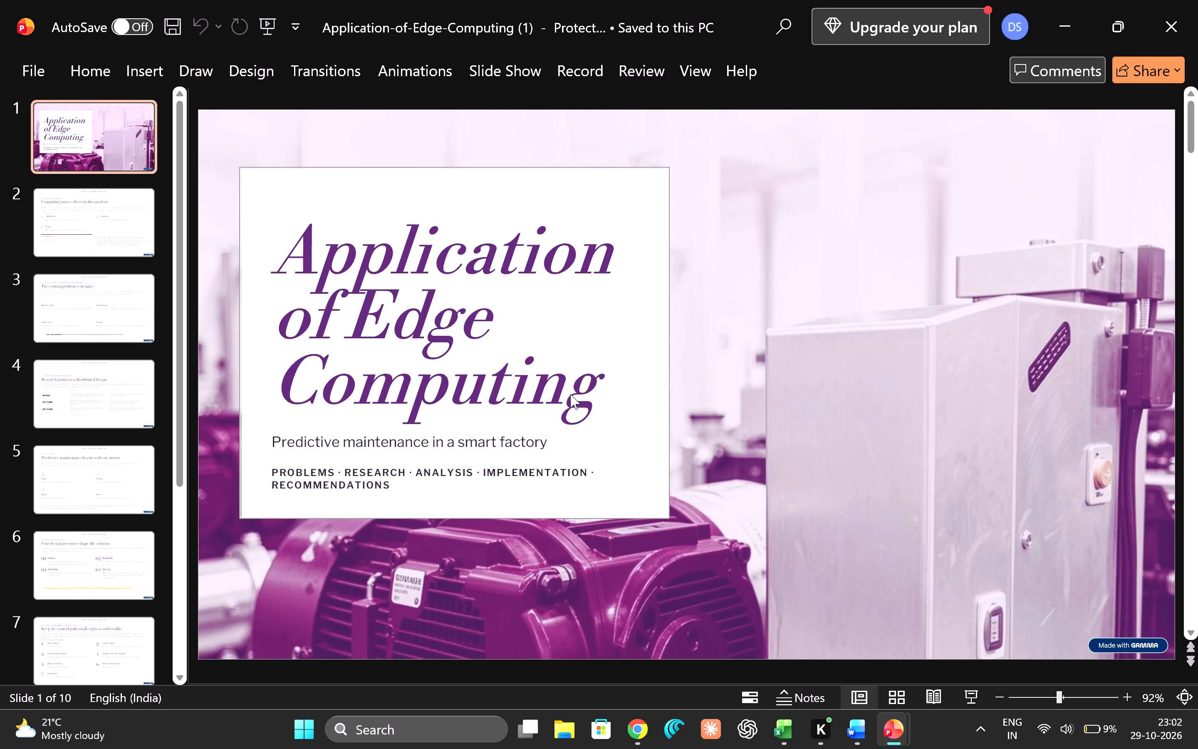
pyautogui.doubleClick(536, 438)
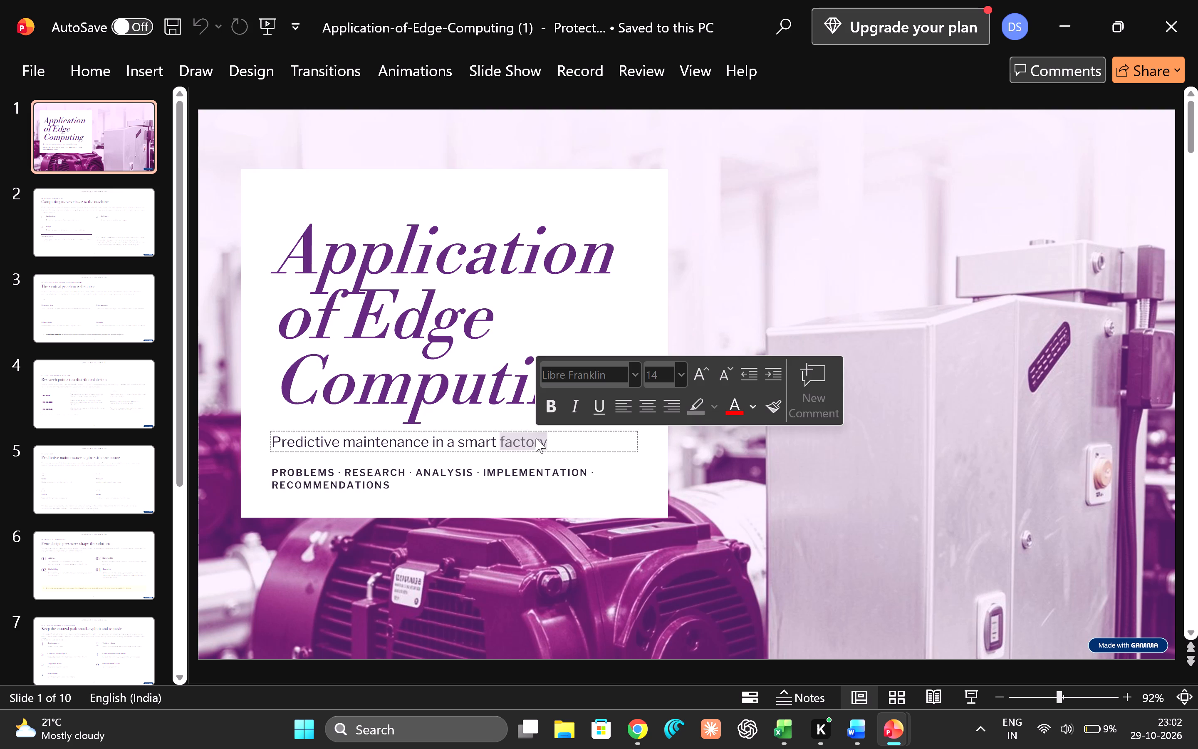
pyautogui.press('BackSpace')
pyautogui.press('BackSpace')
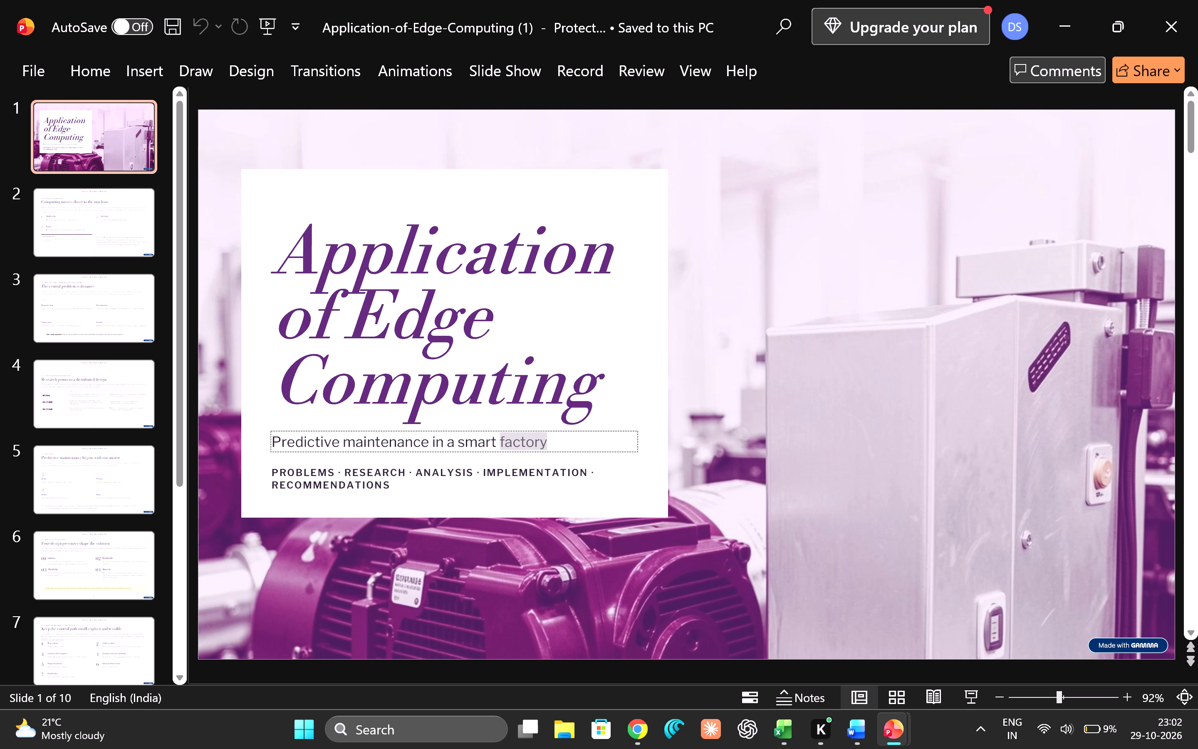
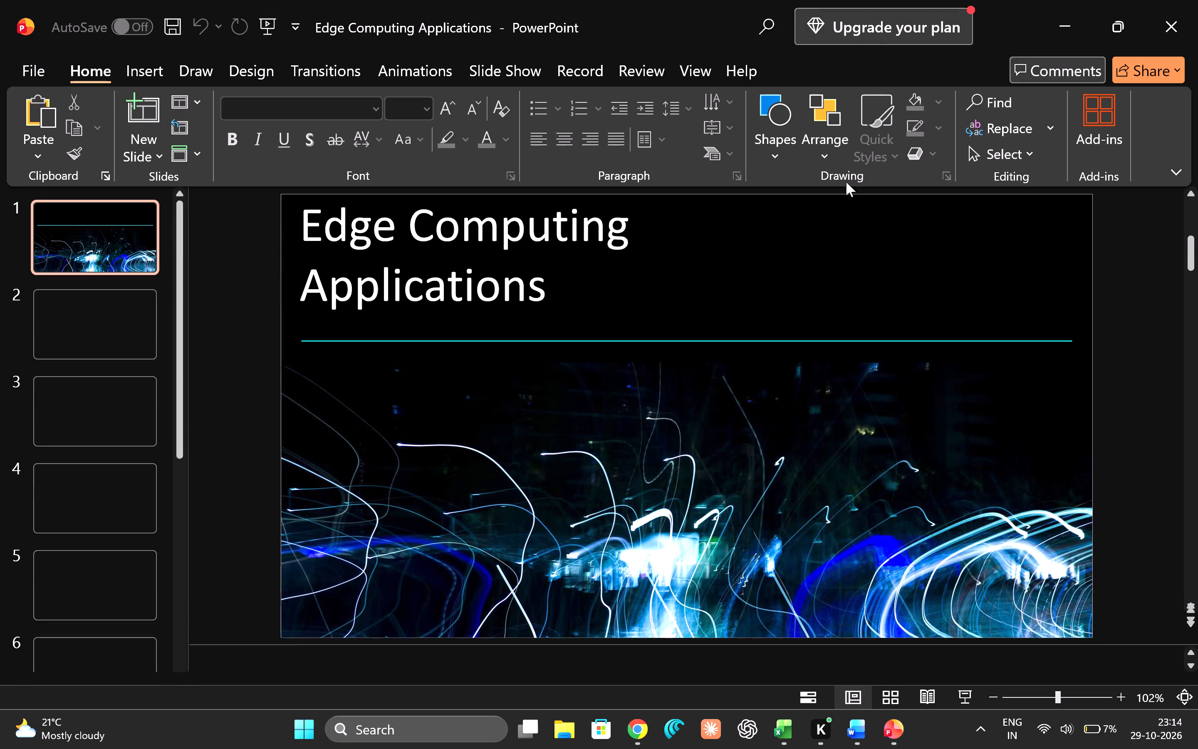
# Look through the exported slides, including "Edge for Latency" and "Edge Realized", up to the final "THANKS!" slide.
pyautogui.scroll(-2, 679, 337)
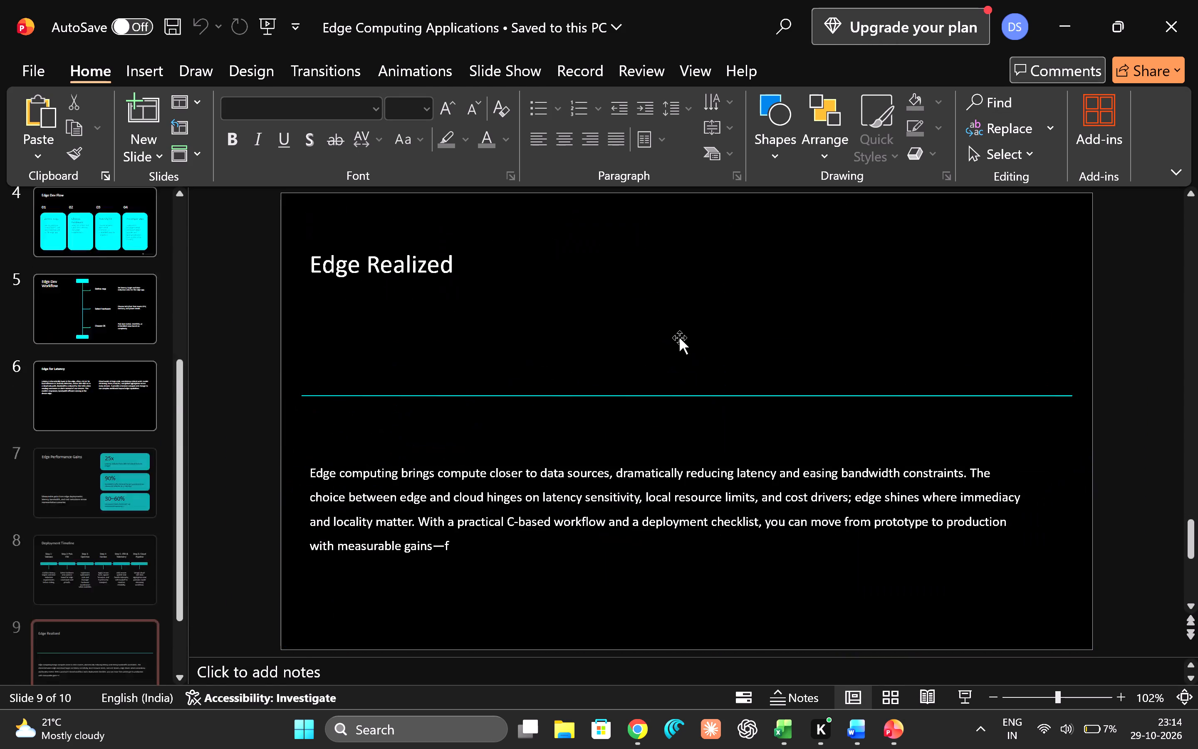
pyautogui.scroll(2, 679, 337)
pyautogui.scroll(-1, 679, 337)
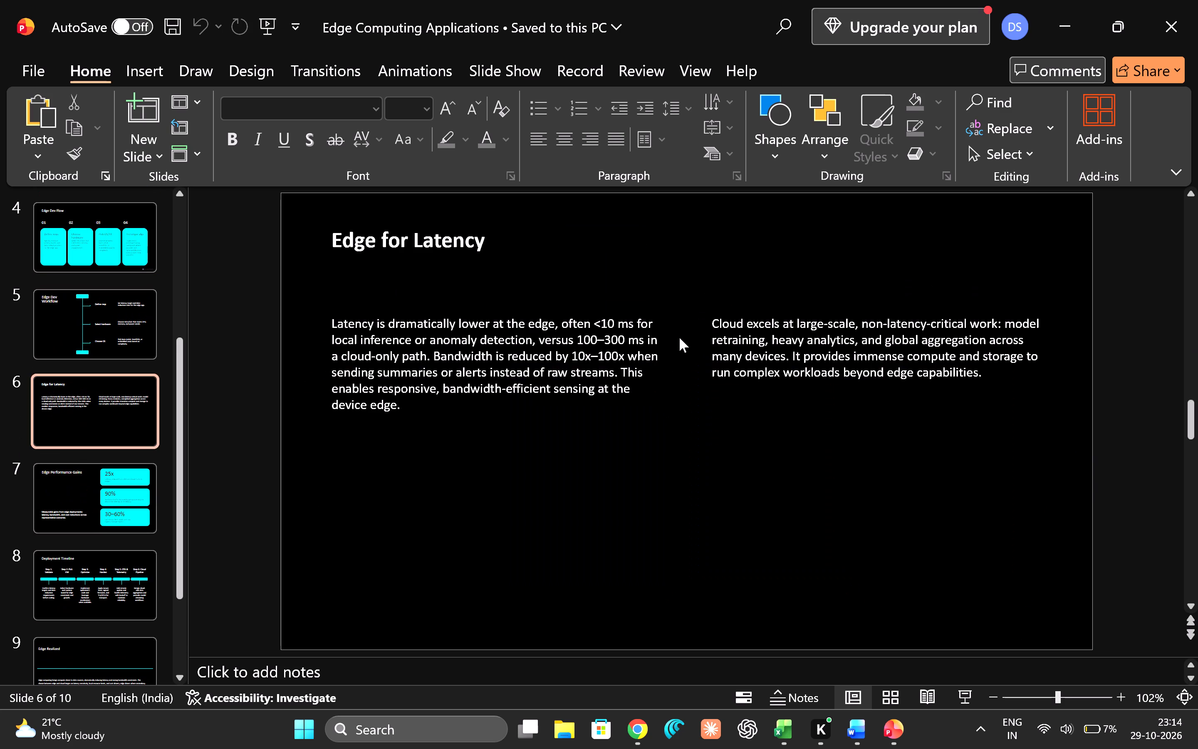
pyautogui.scroll(-2, 679, 337)
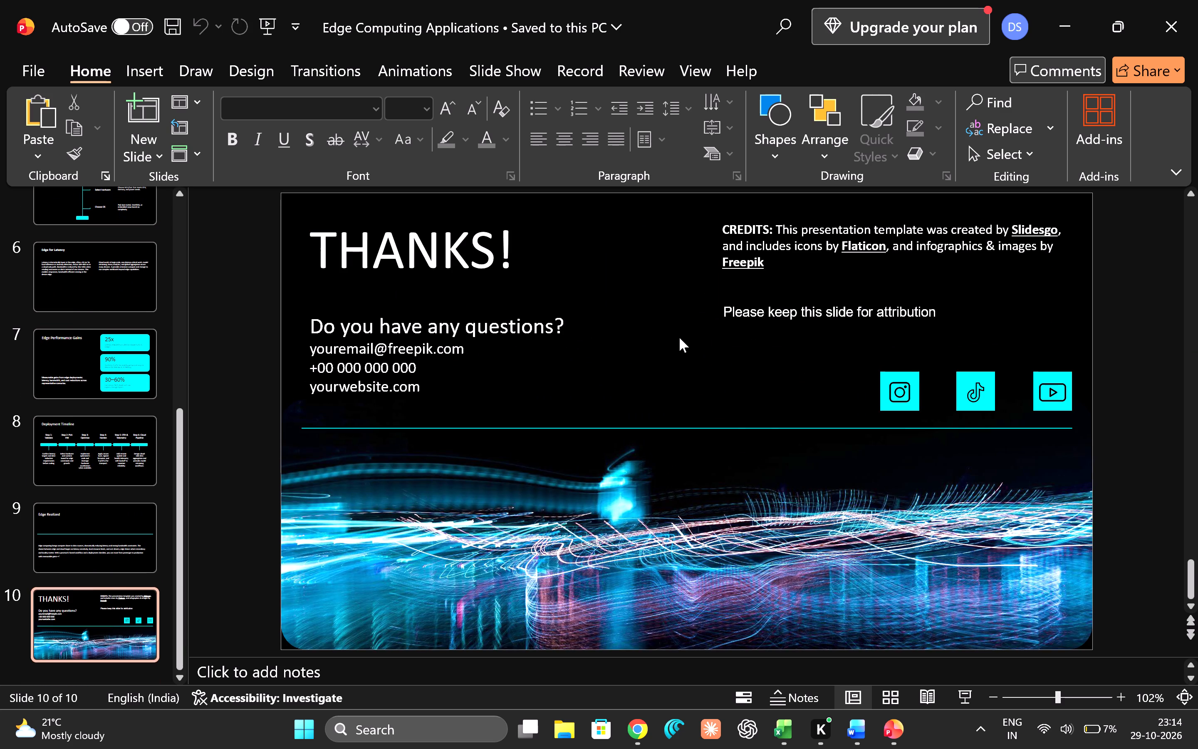
pyautogui.scroll(-2, 679, 337)
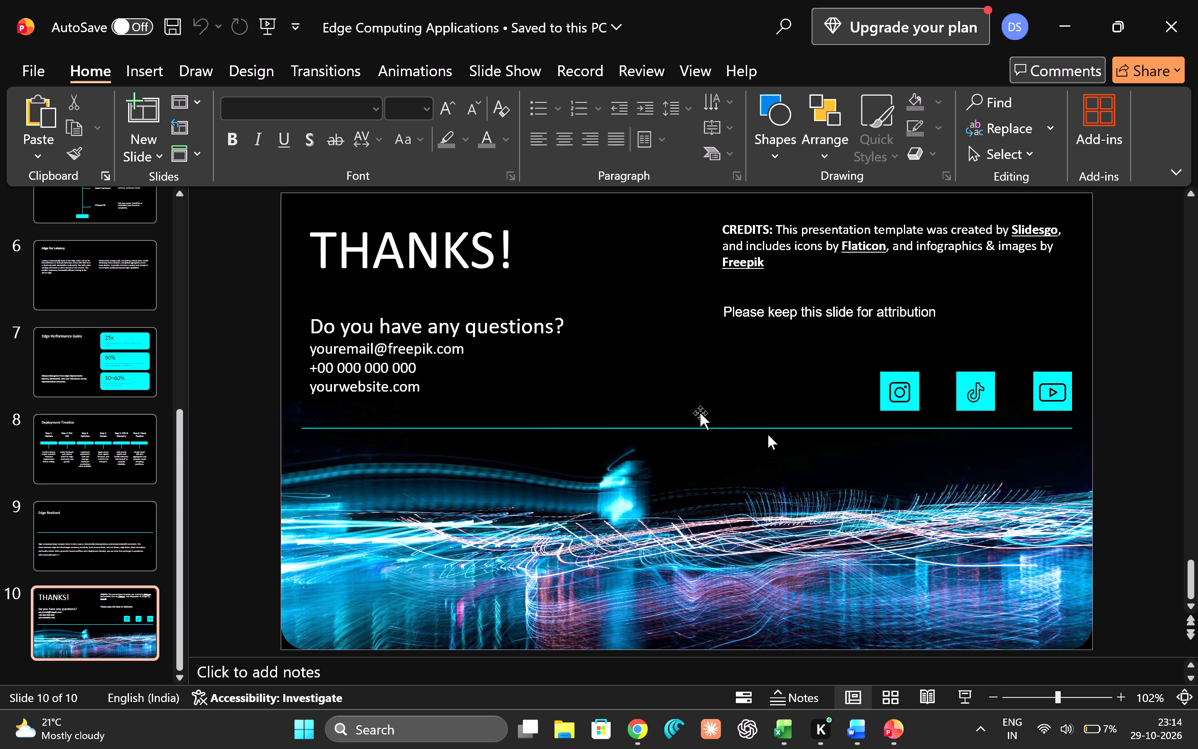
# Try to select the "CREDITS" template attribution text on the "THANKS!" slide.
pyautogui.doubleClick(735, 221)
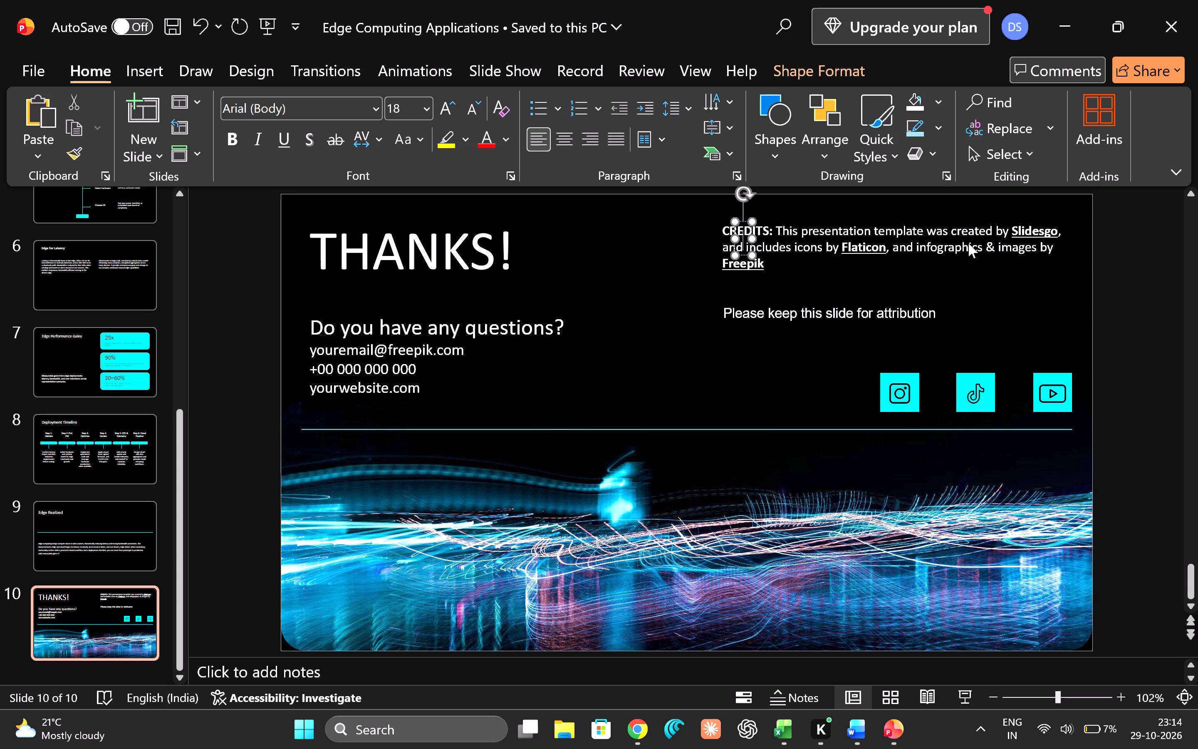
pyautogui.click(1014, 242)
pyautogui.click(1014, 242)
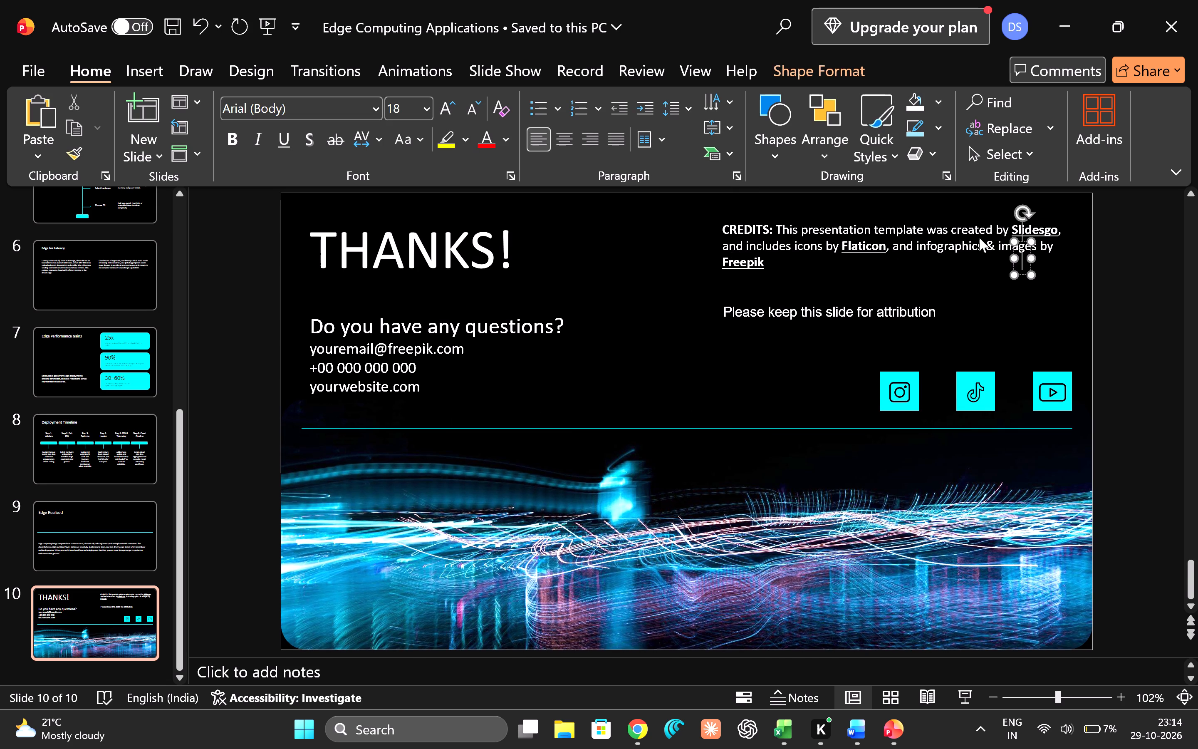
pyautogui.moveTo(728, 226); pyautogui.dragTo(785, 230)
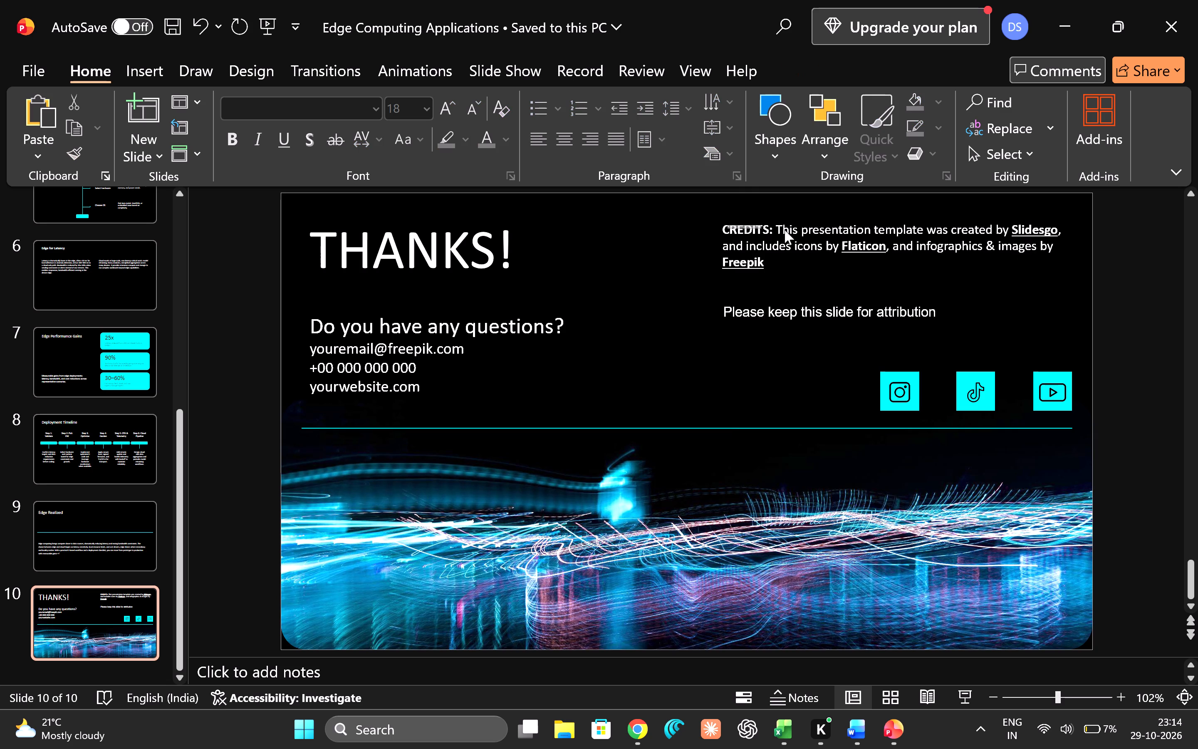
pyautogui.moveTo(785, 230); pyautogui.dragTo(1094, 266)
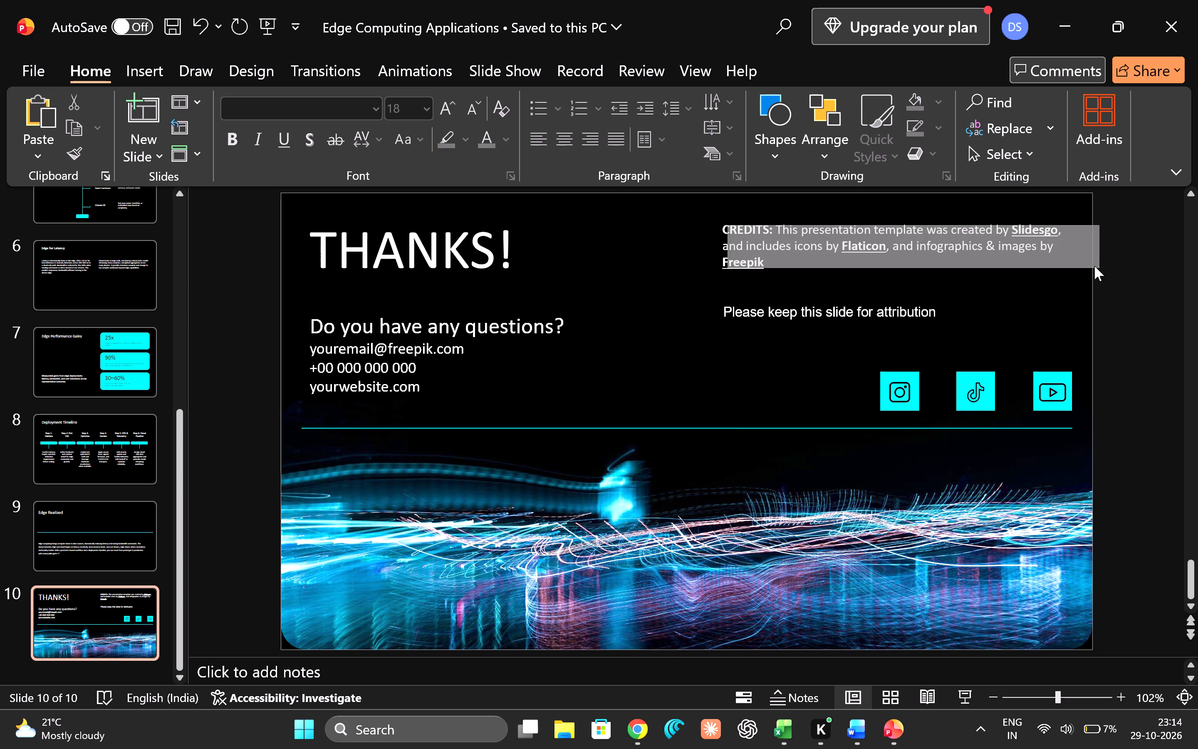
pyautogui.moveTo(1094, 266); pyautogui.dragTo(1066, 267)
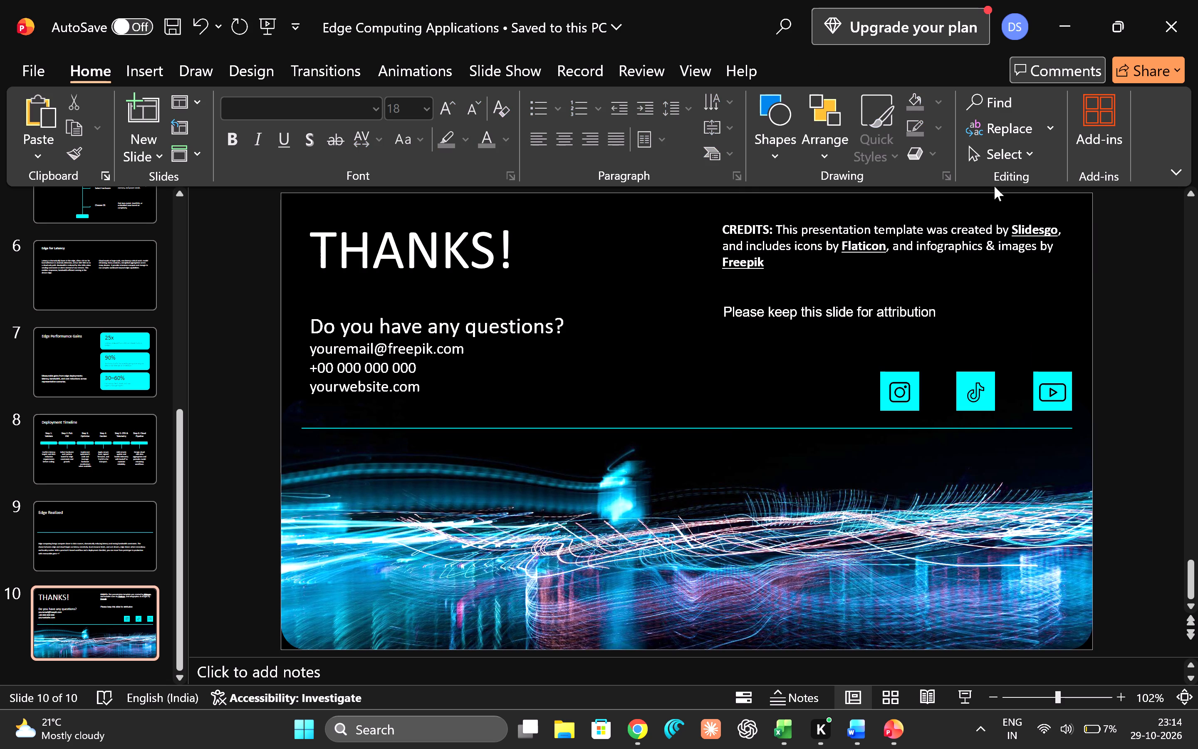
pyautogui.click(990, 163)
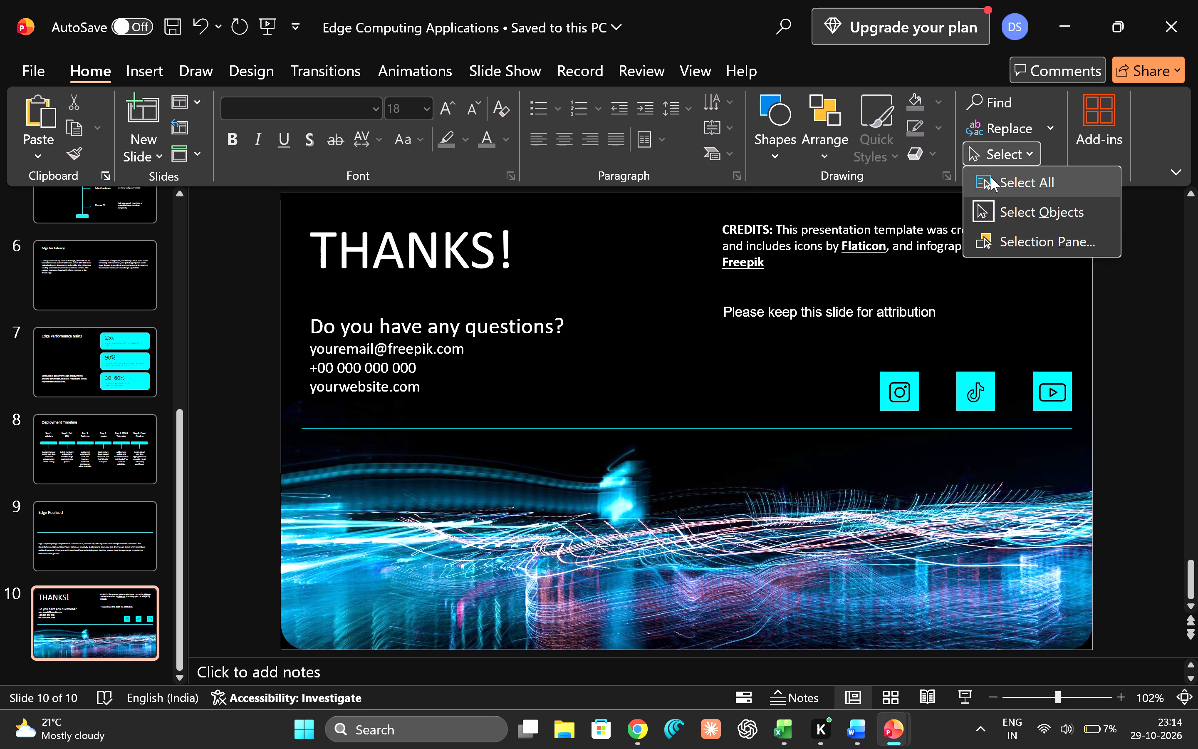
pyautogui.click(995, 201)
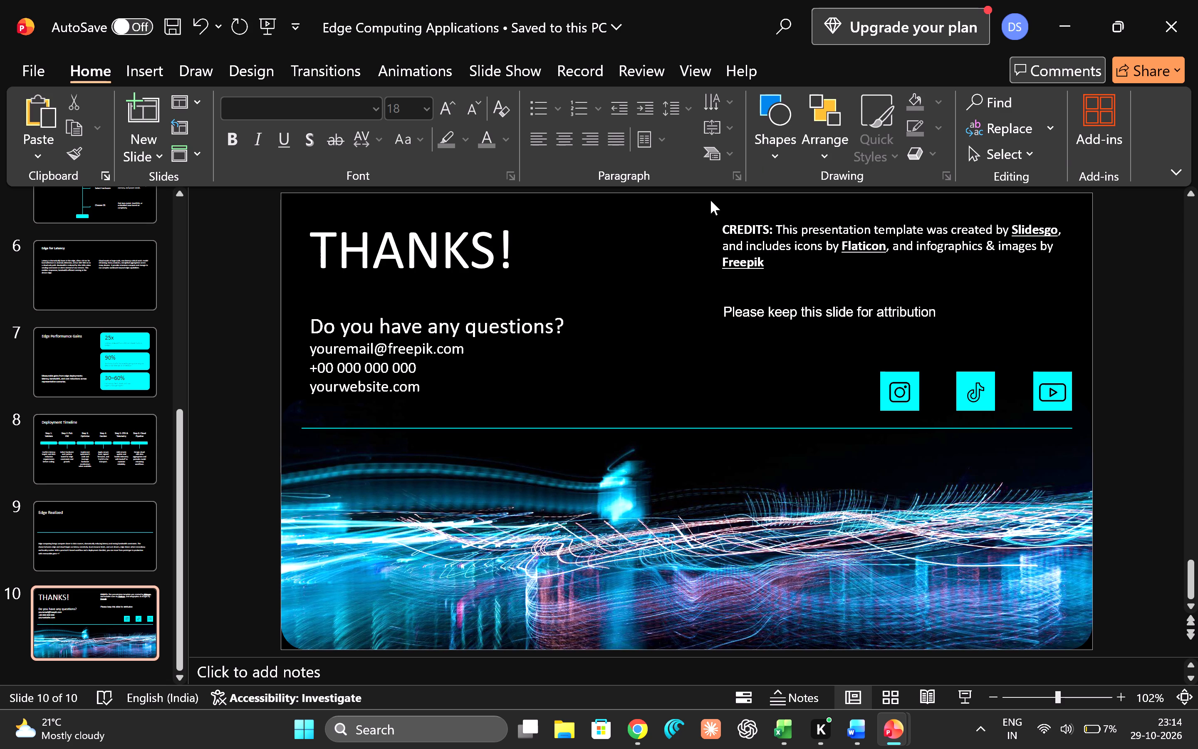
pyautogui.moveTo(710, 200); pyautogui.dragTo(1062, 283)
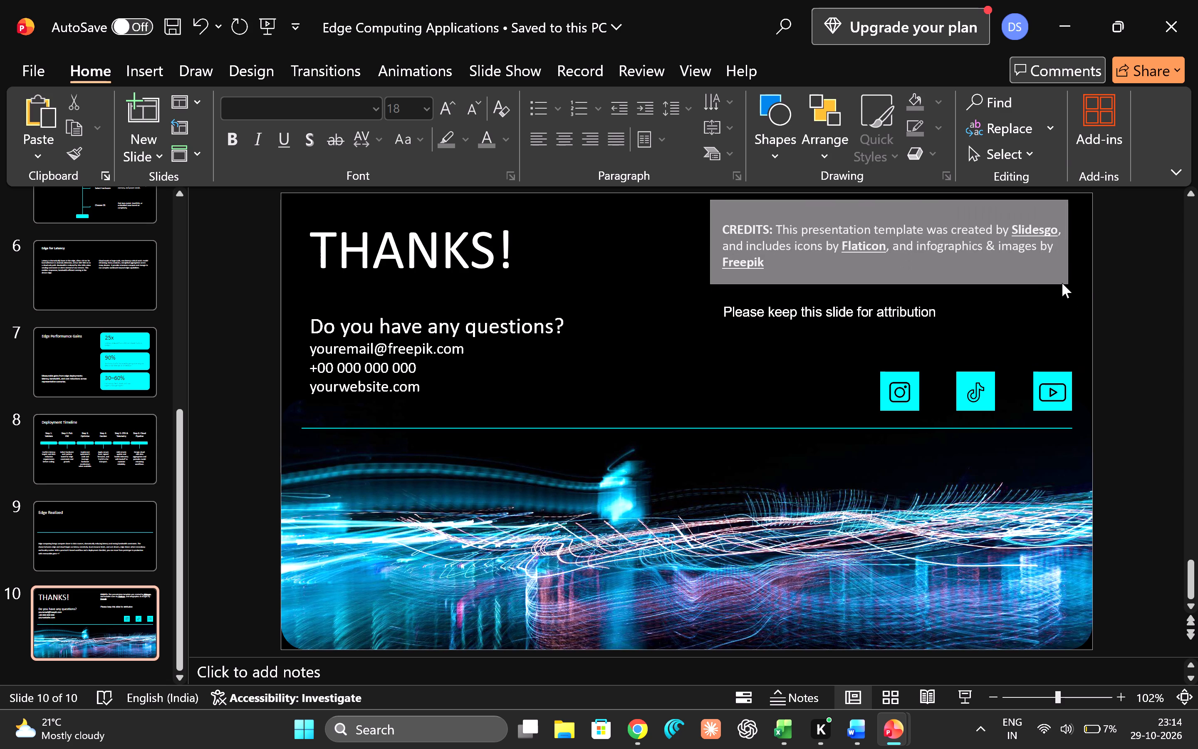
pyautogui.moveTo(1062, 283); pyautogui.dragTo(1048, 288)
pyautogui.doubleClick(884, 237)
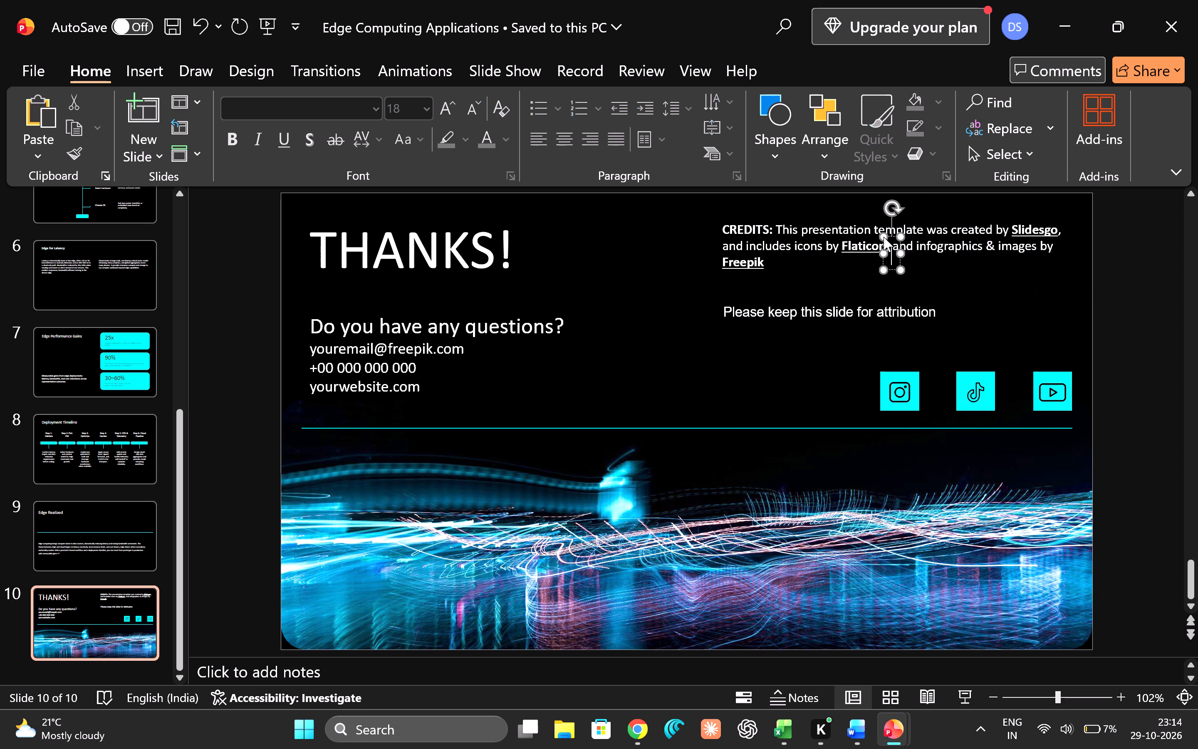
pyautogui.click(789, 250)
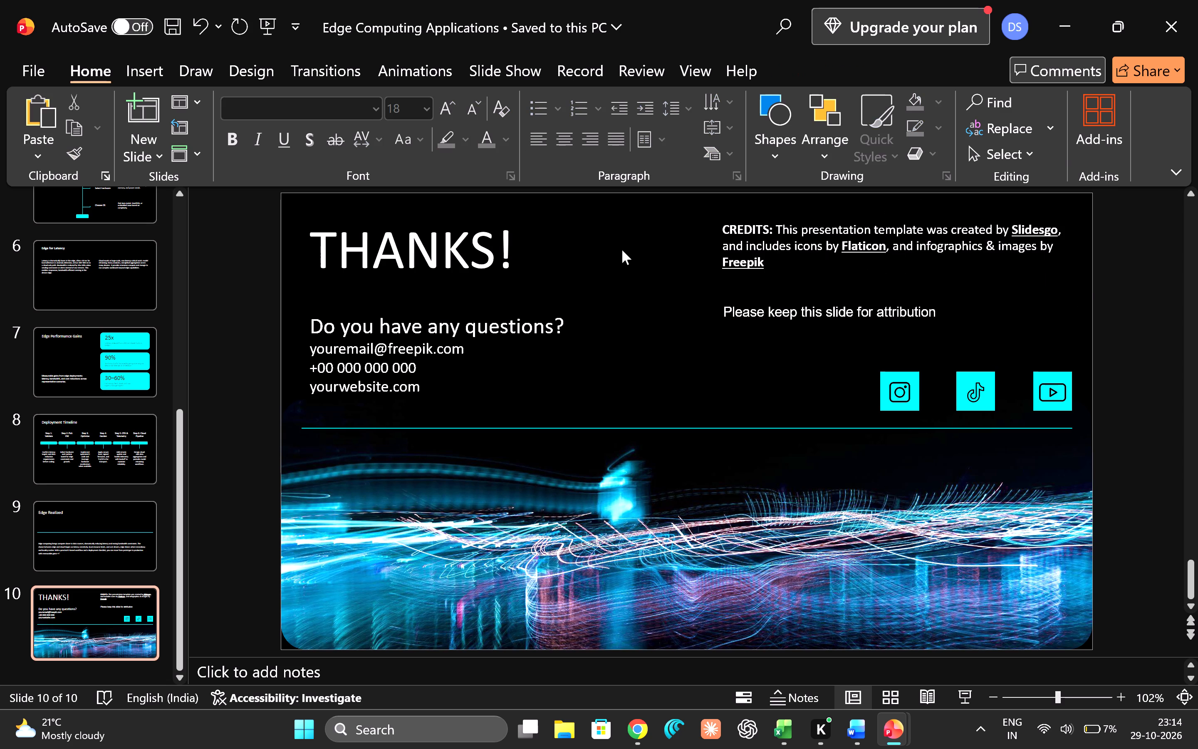
# Dismiss the low-battery dialog and its notification, and return to the "On-Device FFT" slide.
pyautogui.scroll(2, 433, 260)
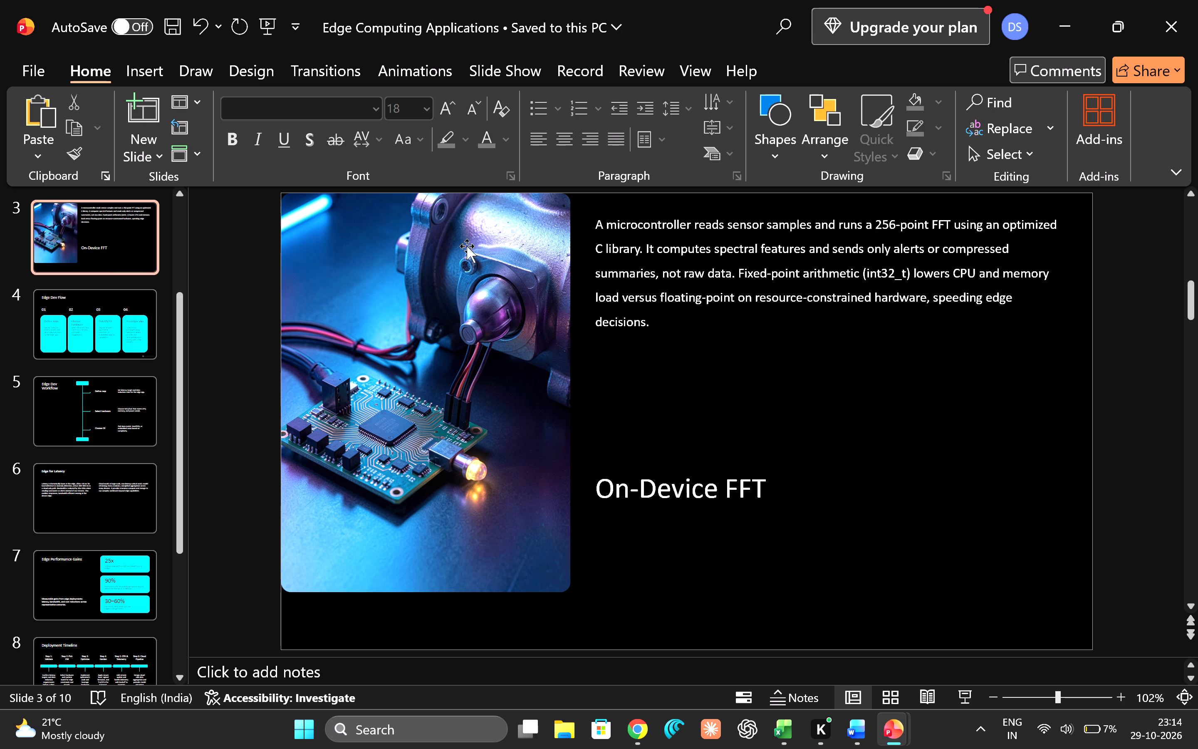
pyautogui.click(636, 294)
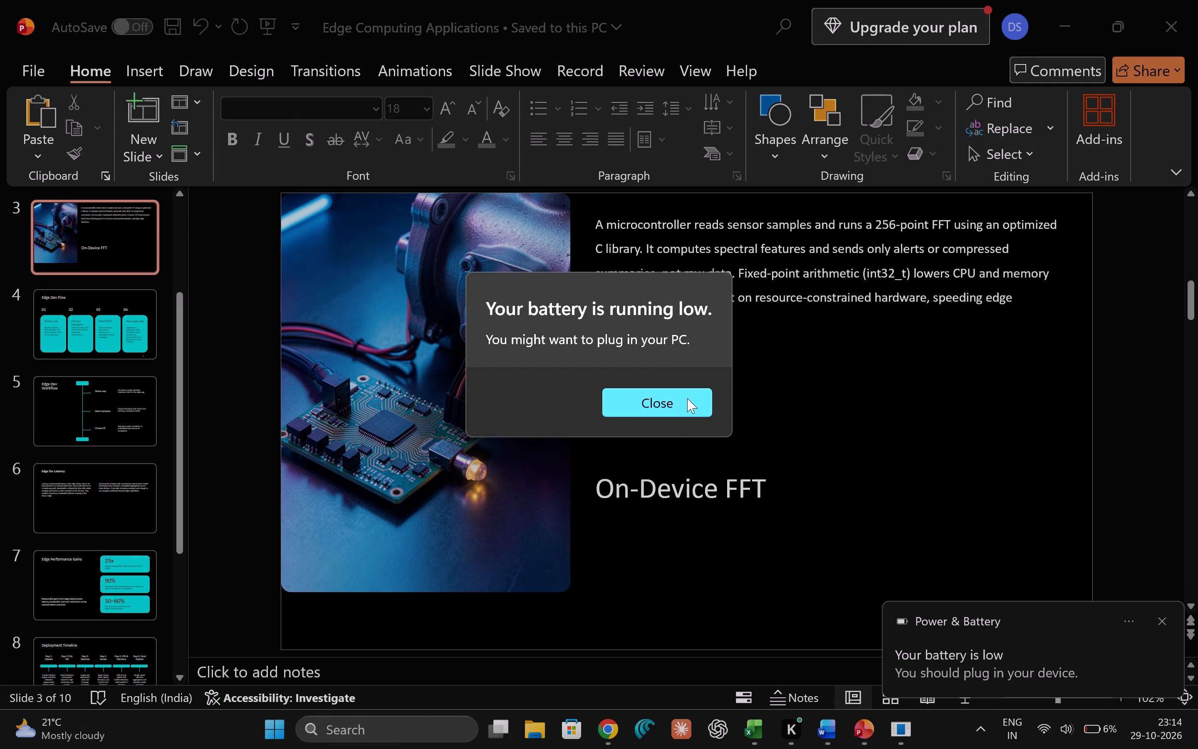
pyautogui.click(687, 398)
pyautogui.click(1166, 617)
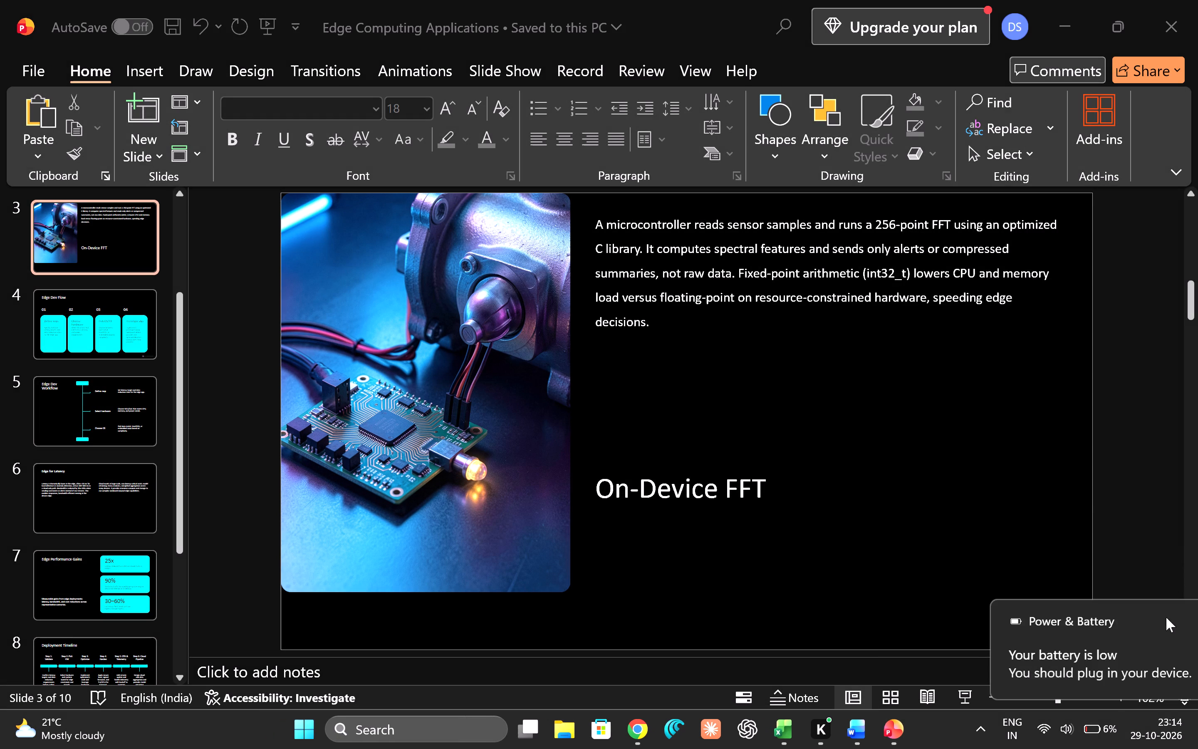
pyautogui.click(1007, 305)
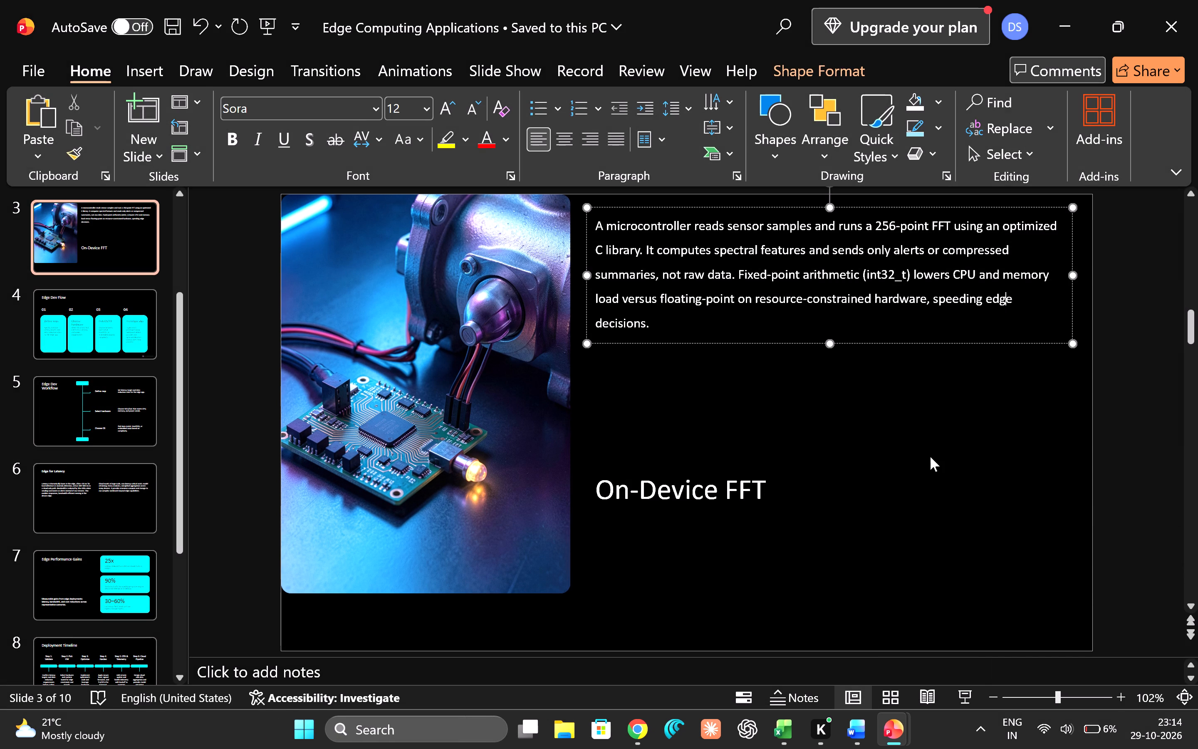
# Delete the text "Please keep this slide for attribution" from its text box on the final "THANKS!" slide.
pyautogui.scroll(-5, 930, 456)
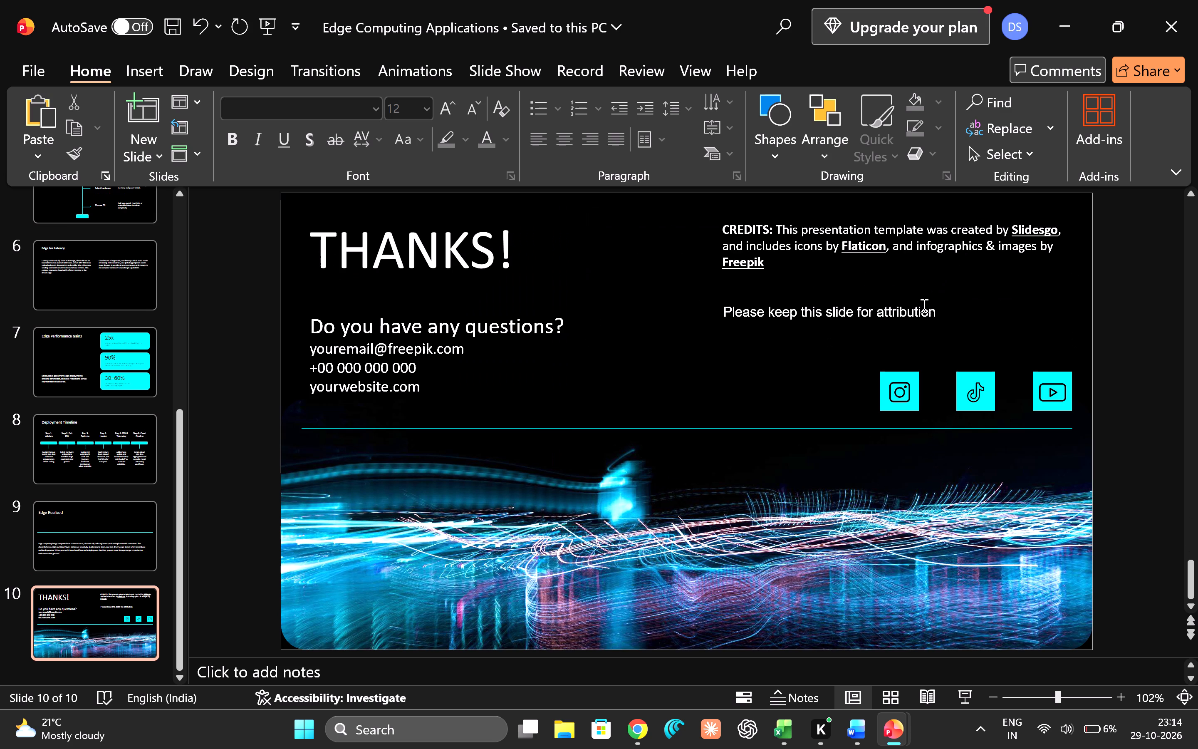
pyautogui.click(923, 305)
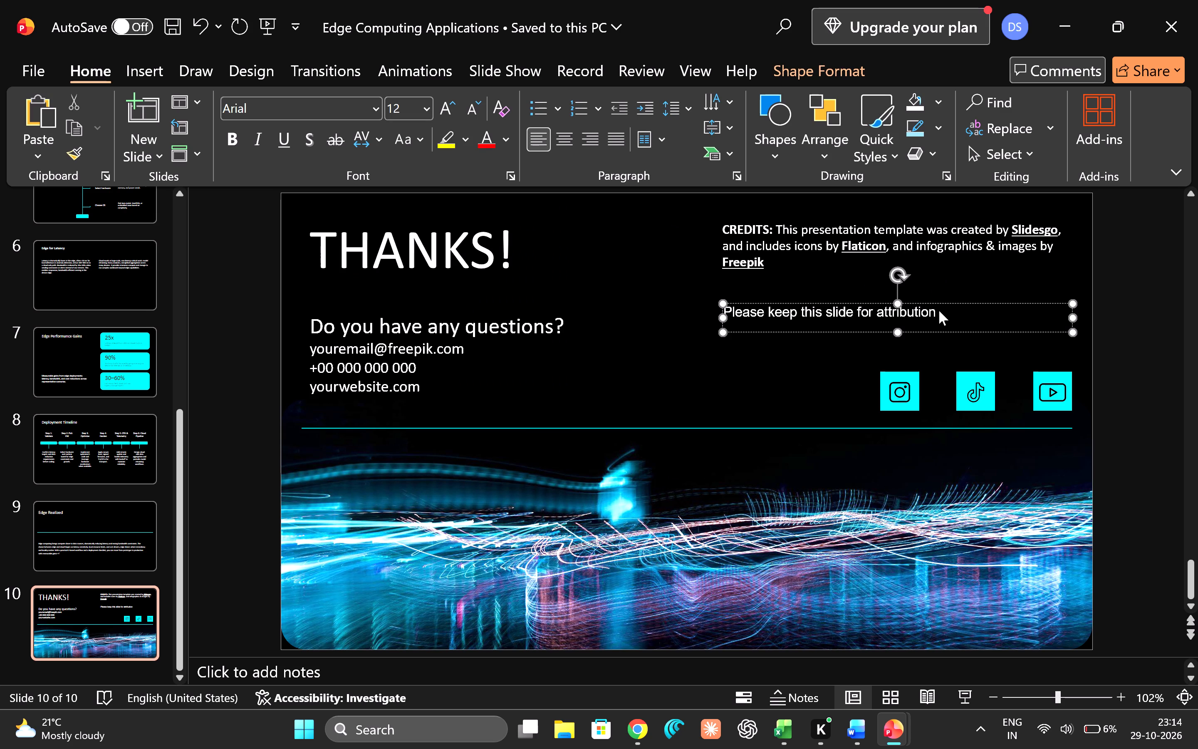
pyautogui.press('Right')
pyautogui.press('Right')
pyautogui.press('BackSpace')
pyautogui.press('BackSpace')
pyautogui.press('BackSpace')
pyautogui.press('BackSpace')
pyautogui.press('BackSpace')
pyautogui.press('BackSpace')
pyautogui.press('BackSpace')
pyautogui.press('BackSpace')
pyautogui.press('BackSpace')
pyautogui.press('BackSpace')
pyautogui.press('BackSpace')
pyautogui.press('BackSpace')
pyautogui.press('BackSpace')
pyautogui.press('BackSpace')
pyautogui.press('BackSpace')
pyautogui.press('BackSpace')
pyautogui.press('BackSpace')
pyautogui.press('BackSpace')
pyautogui.press('BackSpace')
pyautogui.press('BackSpace')
pyautogui.press('BackSpace')
pyautogui.press('BackSpace')
pyautogui.press('BackSpace')
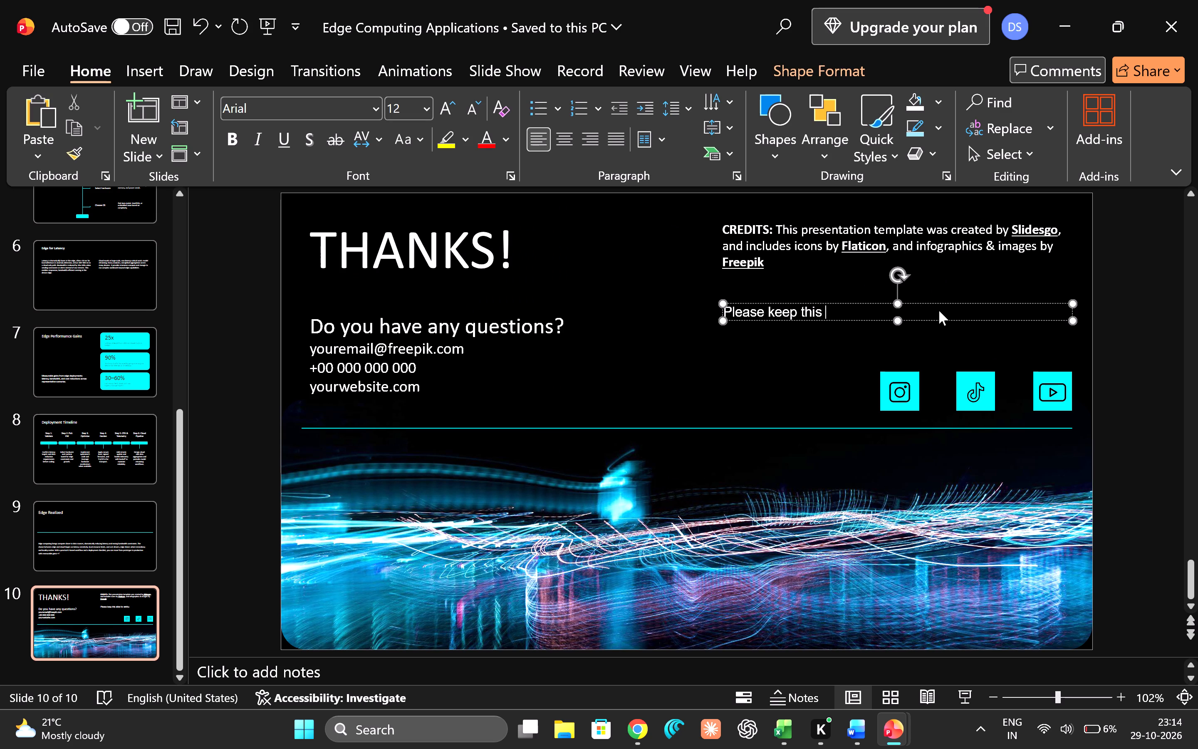
pyautogui.press('BackSpace')
pyautogui.press('BackSpace')
pyautogui.press('BackSpace')
pyautogui.press('BackSpace')
pyautogui.press('BackSpace')
pyautogui.press('BackSpace')
pyautogui.press('BackSpace')
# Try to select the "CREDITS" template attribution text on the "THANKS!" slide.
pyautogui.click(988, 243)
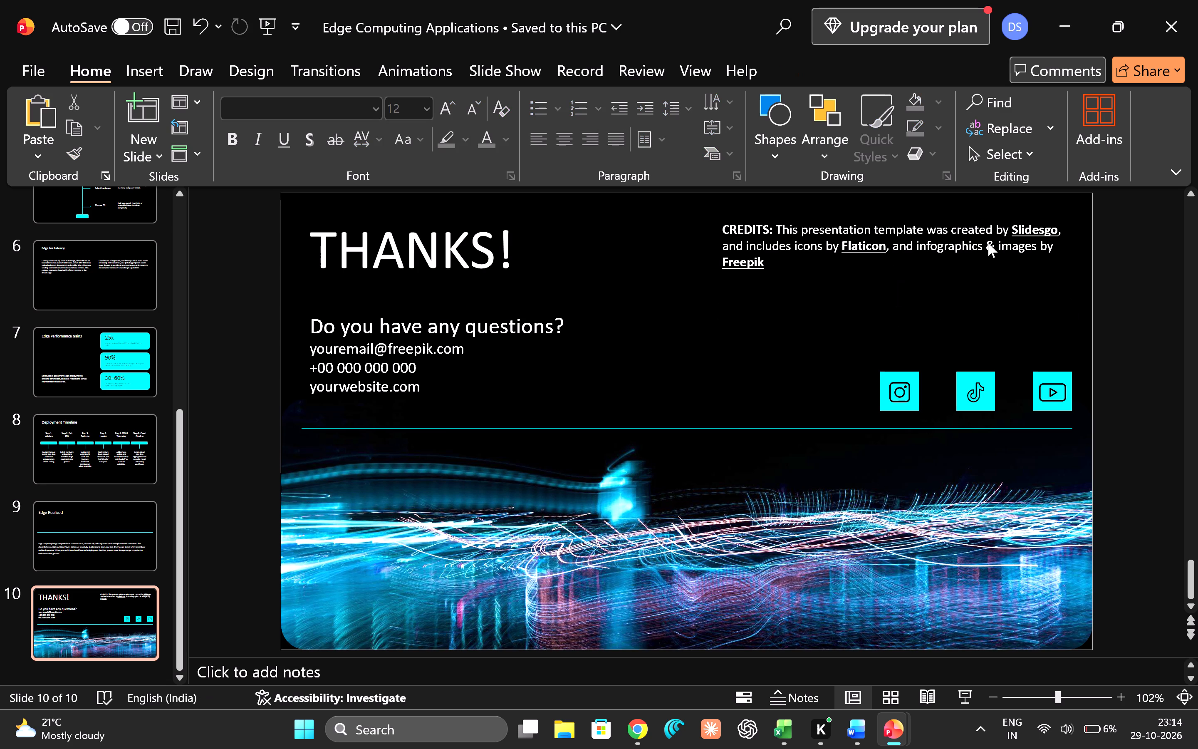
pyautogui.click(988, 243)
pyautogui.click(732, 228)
# Delete the "Do you have any questions?" line and the placeholder email, phone and website lines beneath the "THANKS!" title.
pyautogui.click(444, 327)
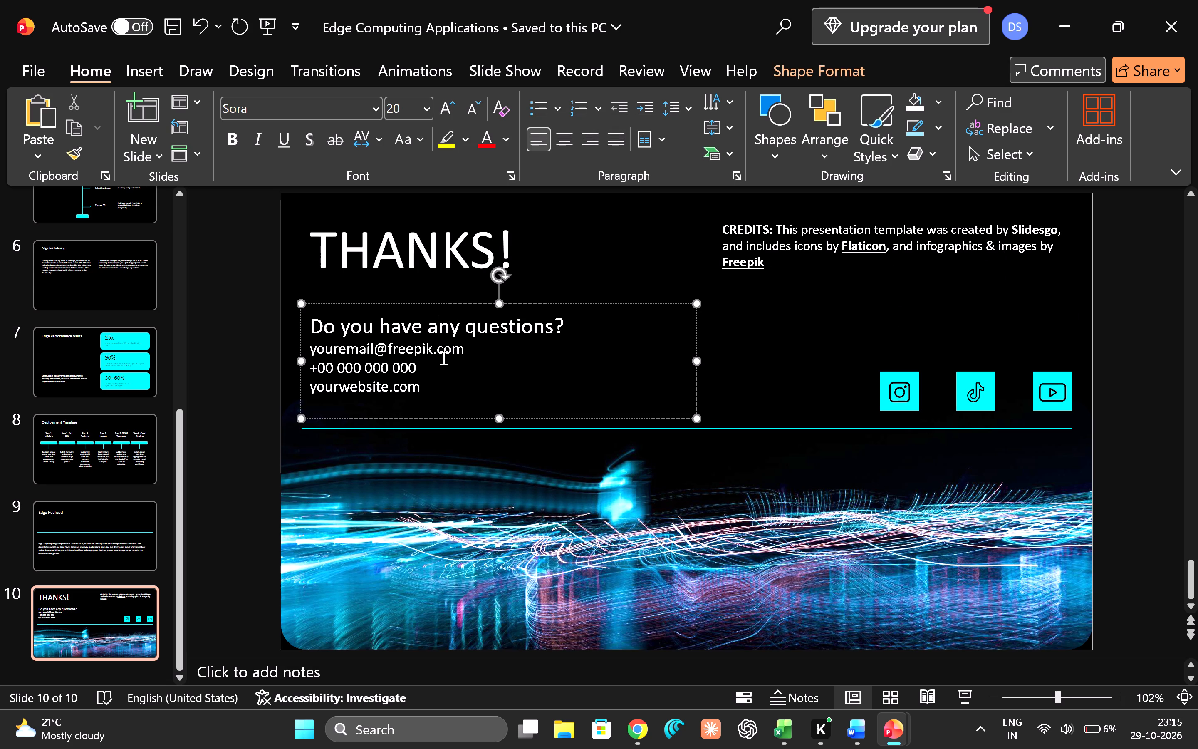
pyautogui.click(437, 387)
pyautogui.press('BackSpace')
pyautogui.press('BackSpace')
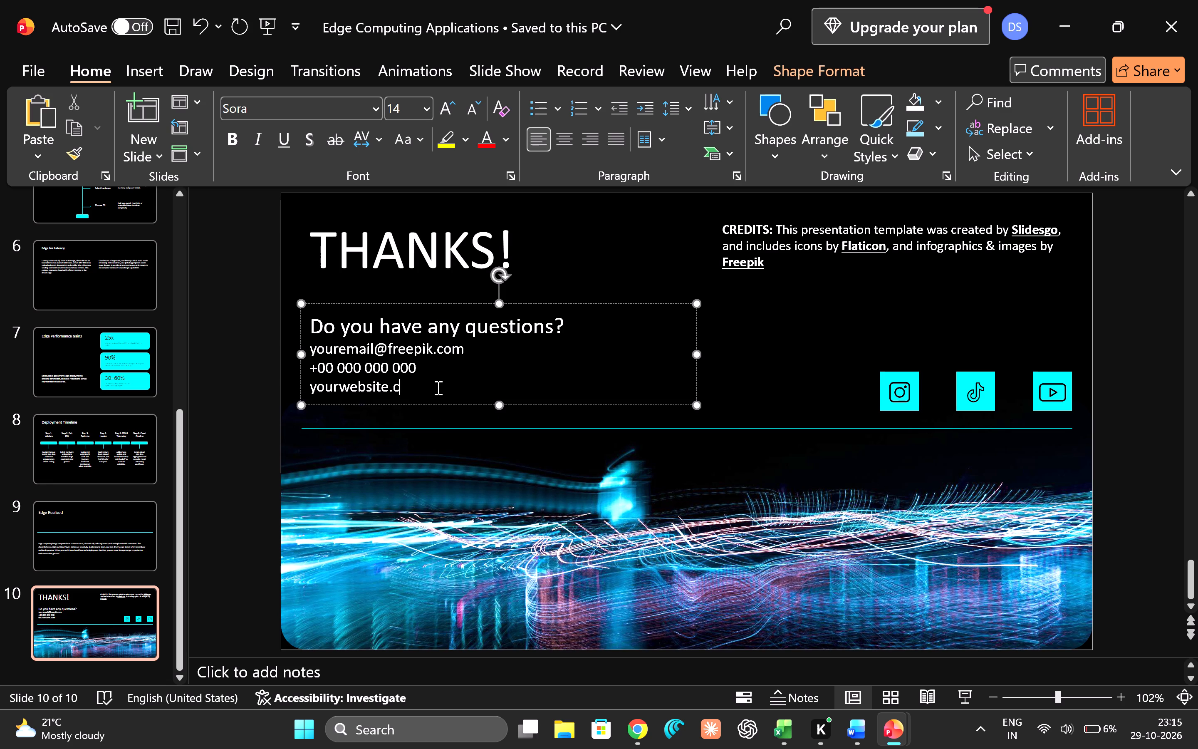
pyautogui.press('BackSpace')
pyautogui.press('BackSpace')
pyautogui.press('BackSpace')
pyautogui.press('BackSpace')
pyautogui.press('BackSpace')
pyautogui.press('BackSpace')
pyautogui.press('BackSpace')
pyautogui.press('BackSpace')
pyautogui.press('BackSpace')
pyautogui.press('BackSpace')
pyautogui.press('BackSpace')
pyautogui.press('BackSpace')
pyautogui.press('BackSpace')
pyautogui.press('BackSpace')
pyautogui.press('BackSpace')
pyautogui.press('BackSpace')
pyautogui.press('BackSpace')
pyautogui.press('BackSpace')
pyautogui.press('BackSpace')
pyautogui.press('BackSpace')
pyautogui.press('BackSpace')
pyautogui.press('BackSpace')
pyautogui.press('BackSpace')
pyautogui.press('BackSpace')
pyautogui.press('BackSpace')
pyautogui.press('BackSpace')
pyautogui.press('BackSpace')
pyautogui.press('BackSpace')
pyautogui.press('BackSpace')
pyautogui.press('BackSpace')
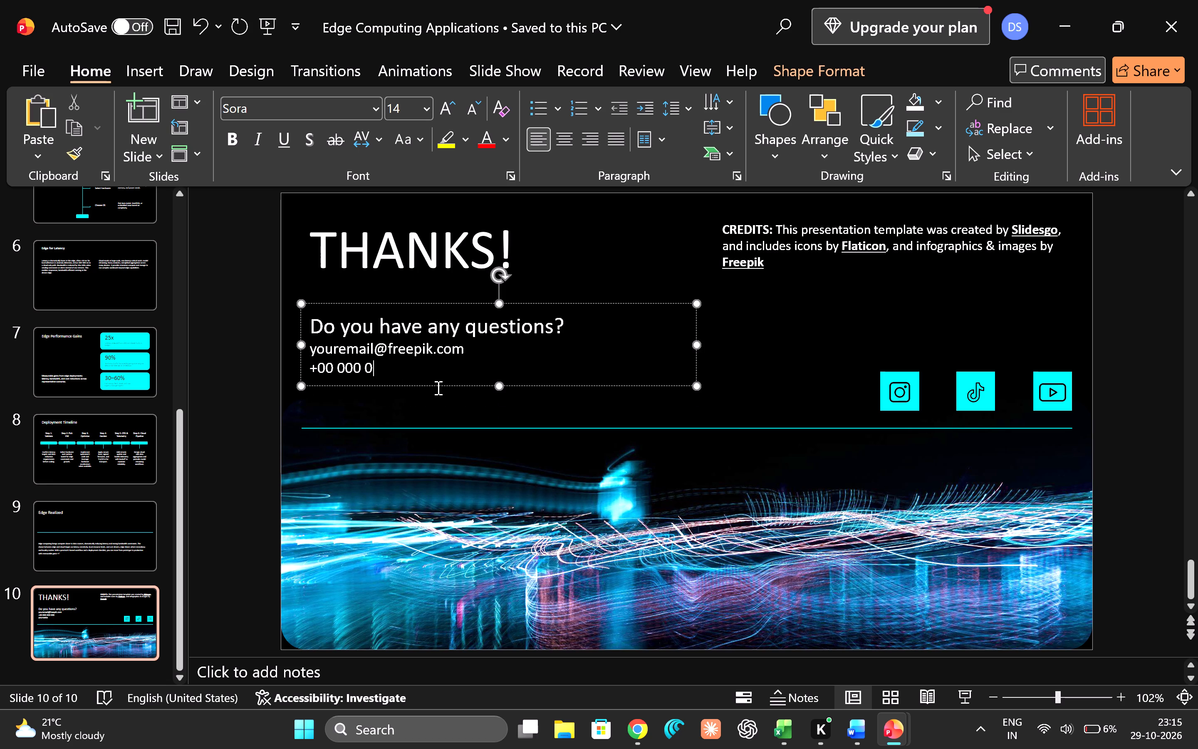
pyautogui.press('BackSpace')
pyautogui.press('BackSpace')
pyautogui.press('BackSpace')
pyautogui.press('BackSpace')
pyautogui.press('BackSpace')
pyautogui.press('BackSpace')
pyautogui.press('BackSpace')
pyautogui.press('BackSpace')
pyautogui.press('BackSpace')
pyautogui.press('BackSpace')
pyautogui.press('BackSpace')
pyautogui.press('BackSpace')
pyautogui.press('BackSpace')
pyautogui.press('BackSpace')
pyautogui.press('BackSpace')
pyautogui.press('BackSpace')
pyautogui.press('BackSpace')
pyautogui.press('BackSpace')
pyautogui.press('BackSpace')
pyautogui.press('BackSpace')
pyautogui.press('BackSpace')
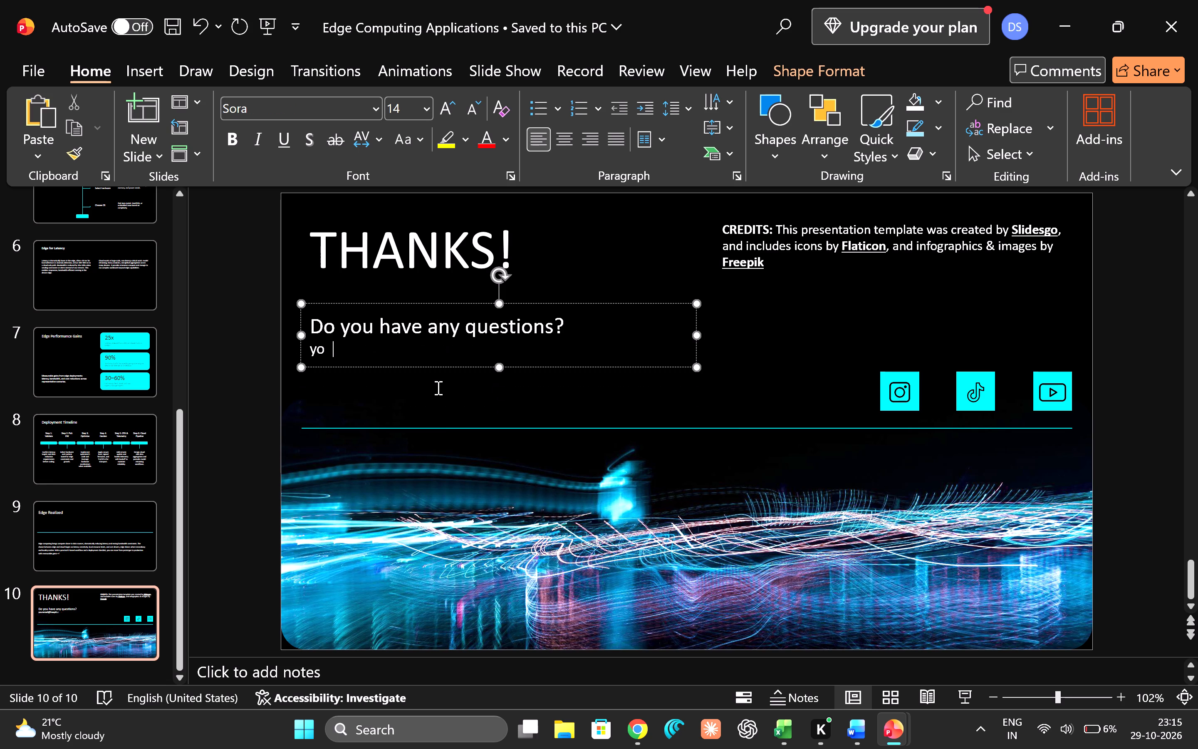
pyautogui.press('BackSpace')
pyautogui.press('BackSpace')
pyautogui.press('BackSpace')
pyautogui.press('BackSpace')
pyautogui.press('BackSpace')
pyautogui.press('BackSpace')
pyautogui.press('BackSpace')
pyautogui.press('BackSpace')
pyautogui.press('BackSpace')
pyautogui.press('BackSpace')
pyautogui.press('BackSpace')
pyautogui.press('BackSpace')
pyautogui.press('BackSpace')
pyautogui.press('BackSpace')
pyautogui.press('BackSpace')
pyautogui.press('BackSpace')
pyautogui.press('BackSpace')
pyautogui.press('BackSpace')
pyautogui.press('BackSpace')
pyautogui.press('BackSpace')
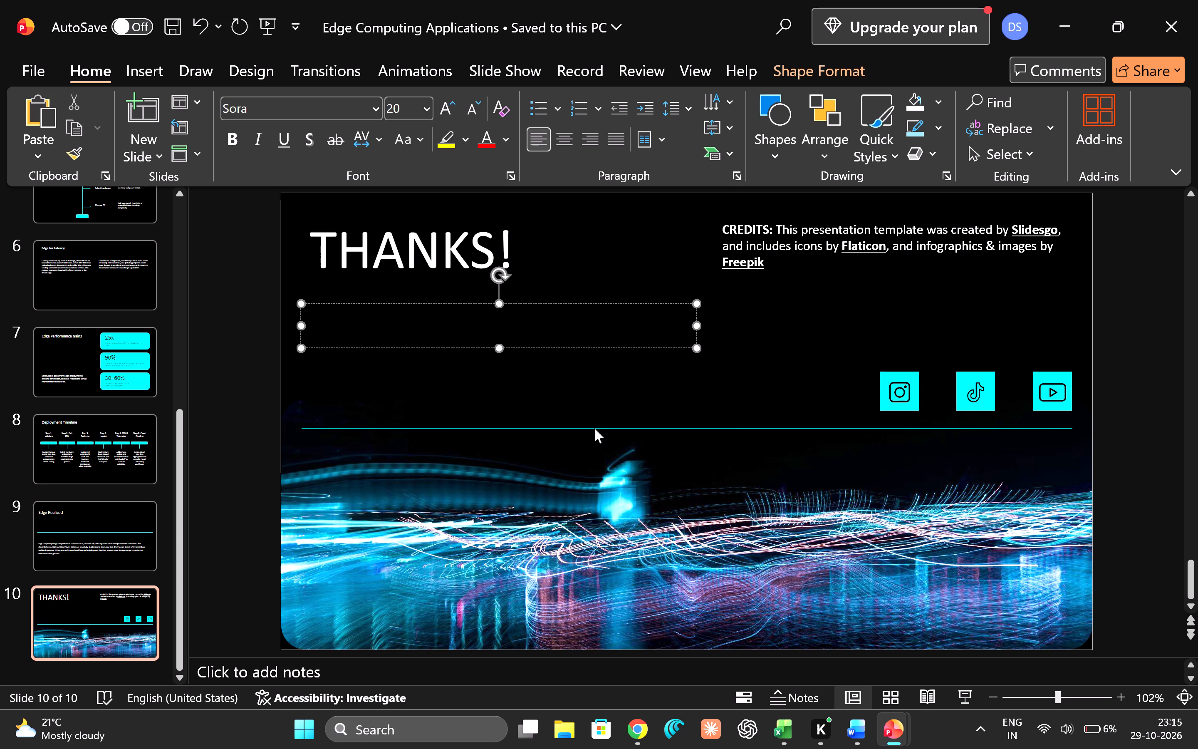
# Delete the Instagram, TikTok and YouTube icons from the "THANKS!" slide.
pyautogui.click(908, 379)
pyautogui.press('BackSpace')
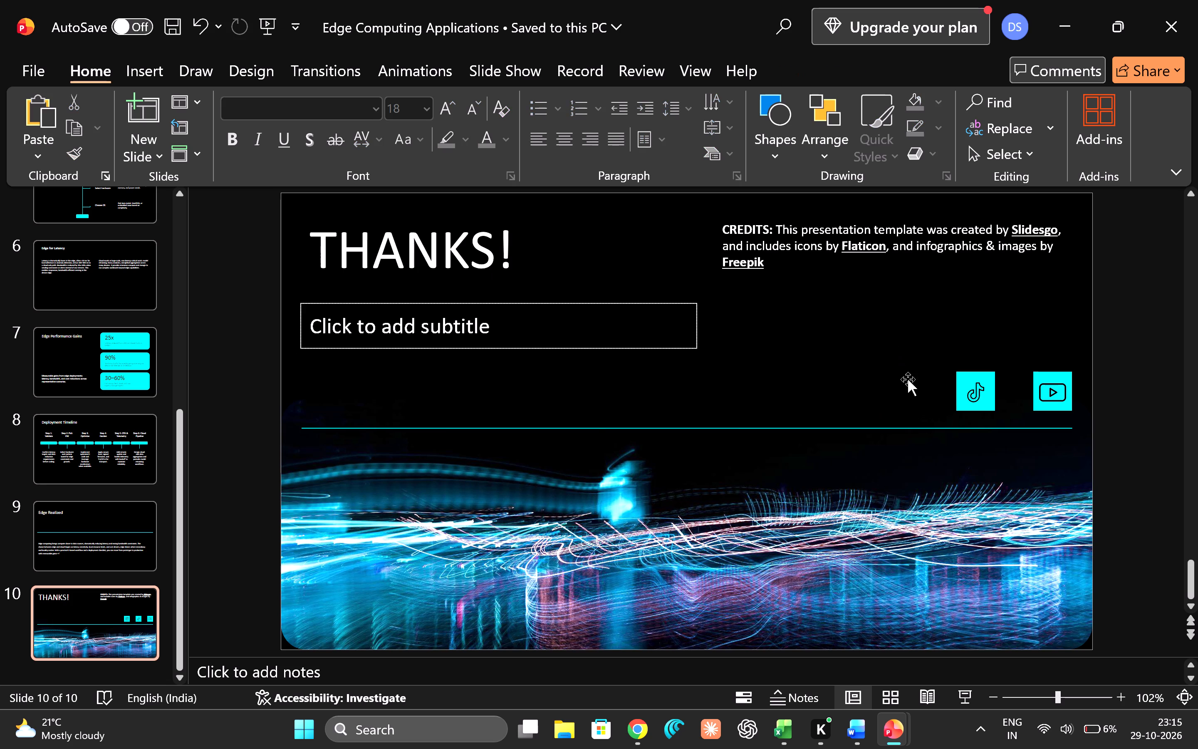
pyautogui.click(990, 399)
pyautogui.press('BackSpace')
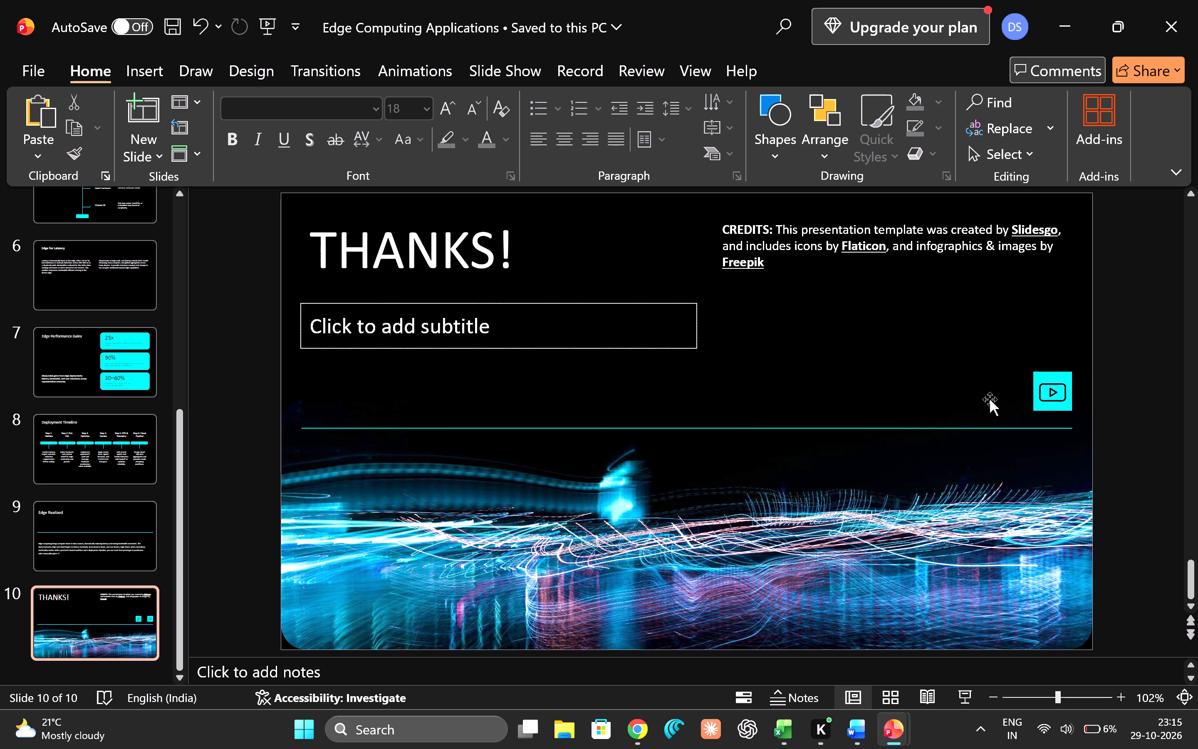
pyautogui.click(1052, 406)
pyautogui.press('BackSpace')
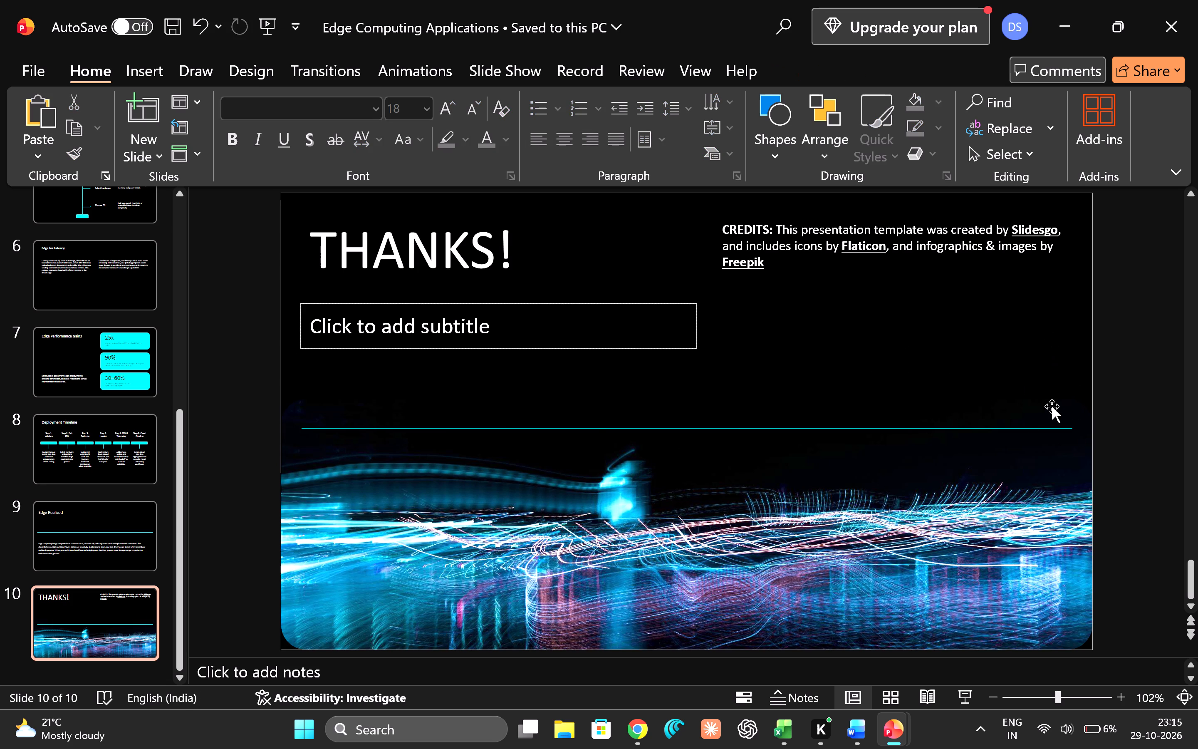
pyautogui.click(938, 412)
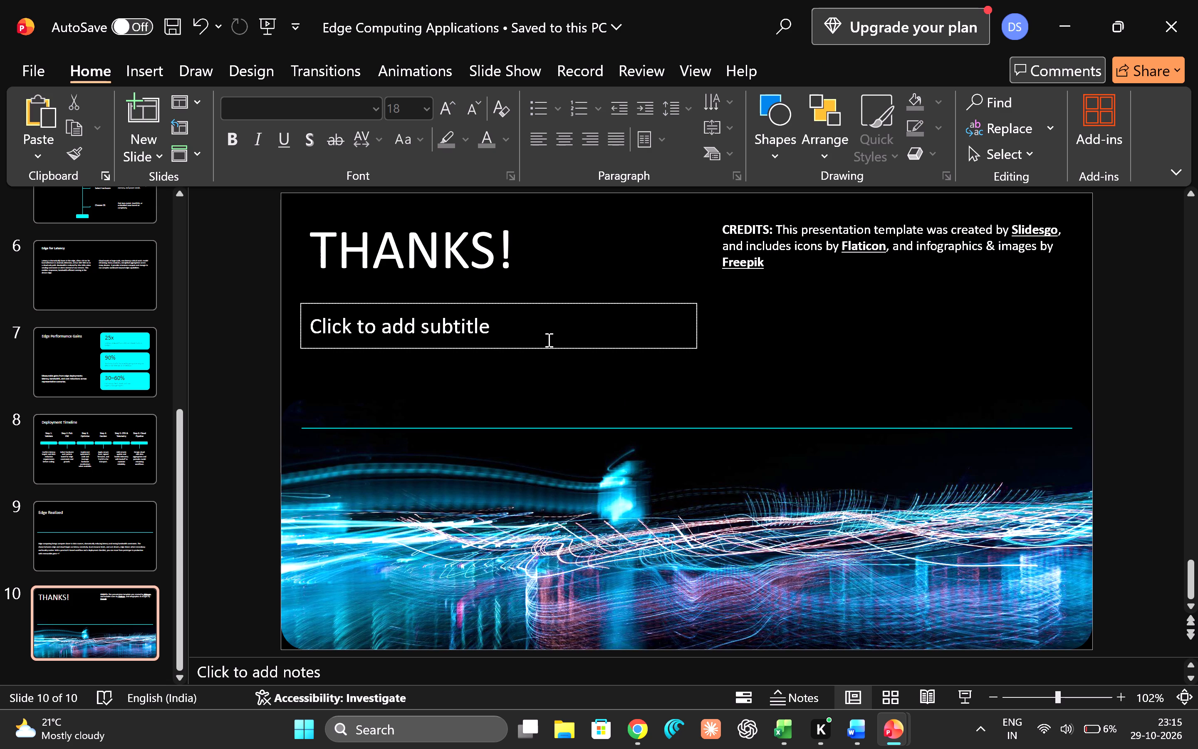
# Enter "If you have any questions feel free to ask them!" in the empty subtitle placeholder under "THANKS!".
pyautogui.click(548, 339)
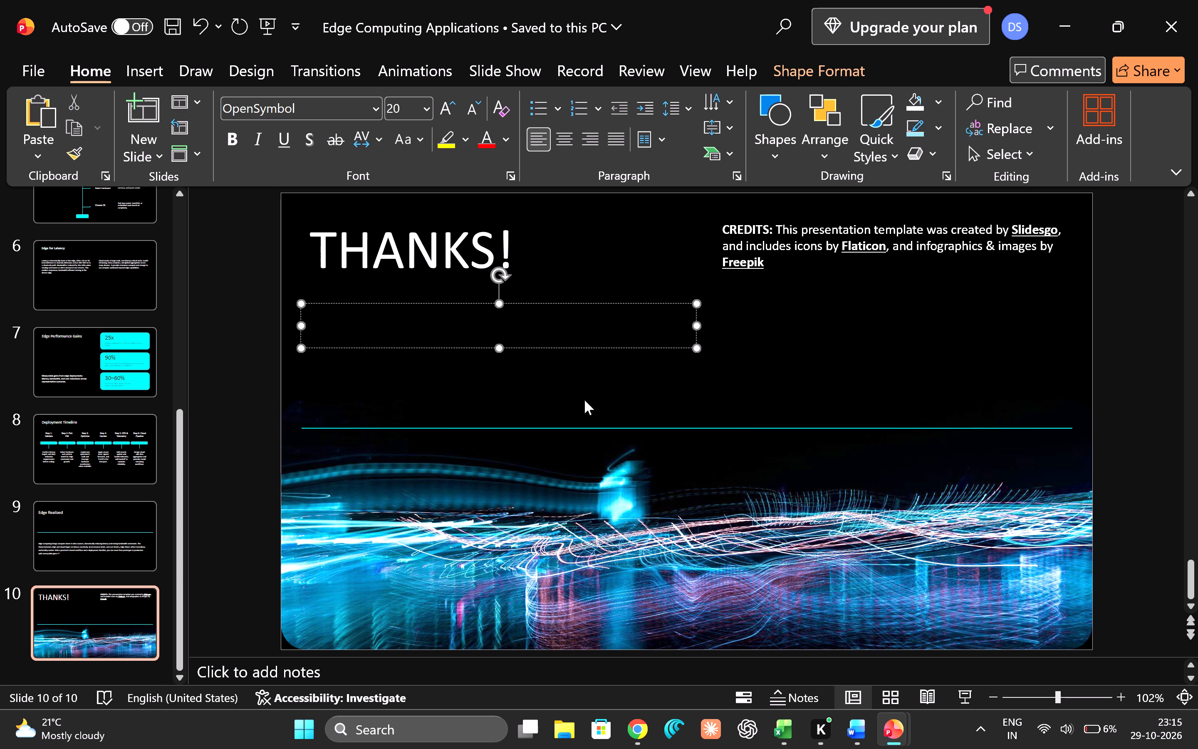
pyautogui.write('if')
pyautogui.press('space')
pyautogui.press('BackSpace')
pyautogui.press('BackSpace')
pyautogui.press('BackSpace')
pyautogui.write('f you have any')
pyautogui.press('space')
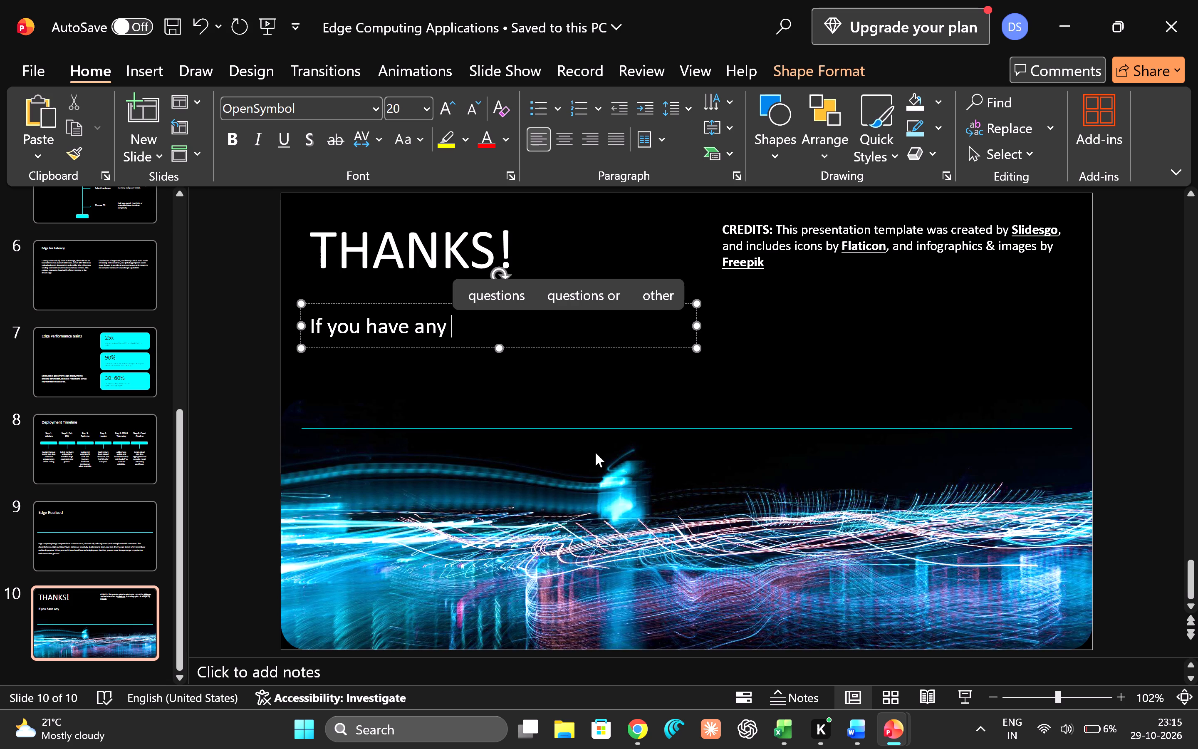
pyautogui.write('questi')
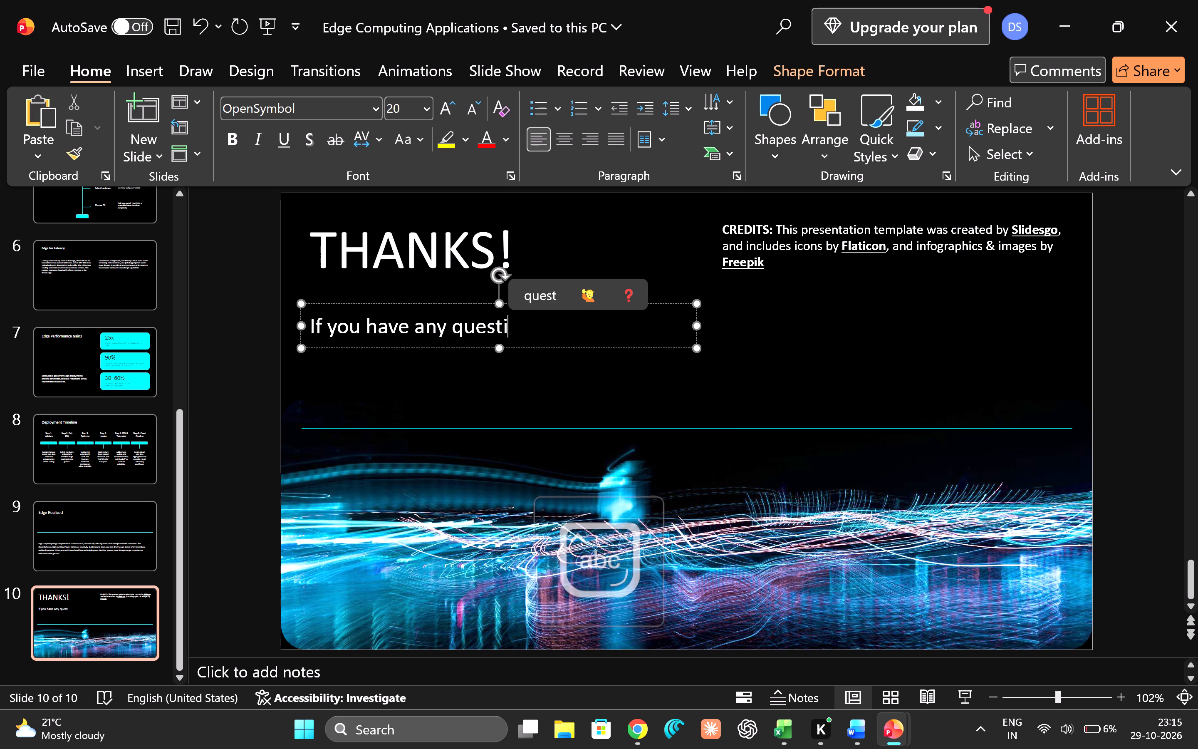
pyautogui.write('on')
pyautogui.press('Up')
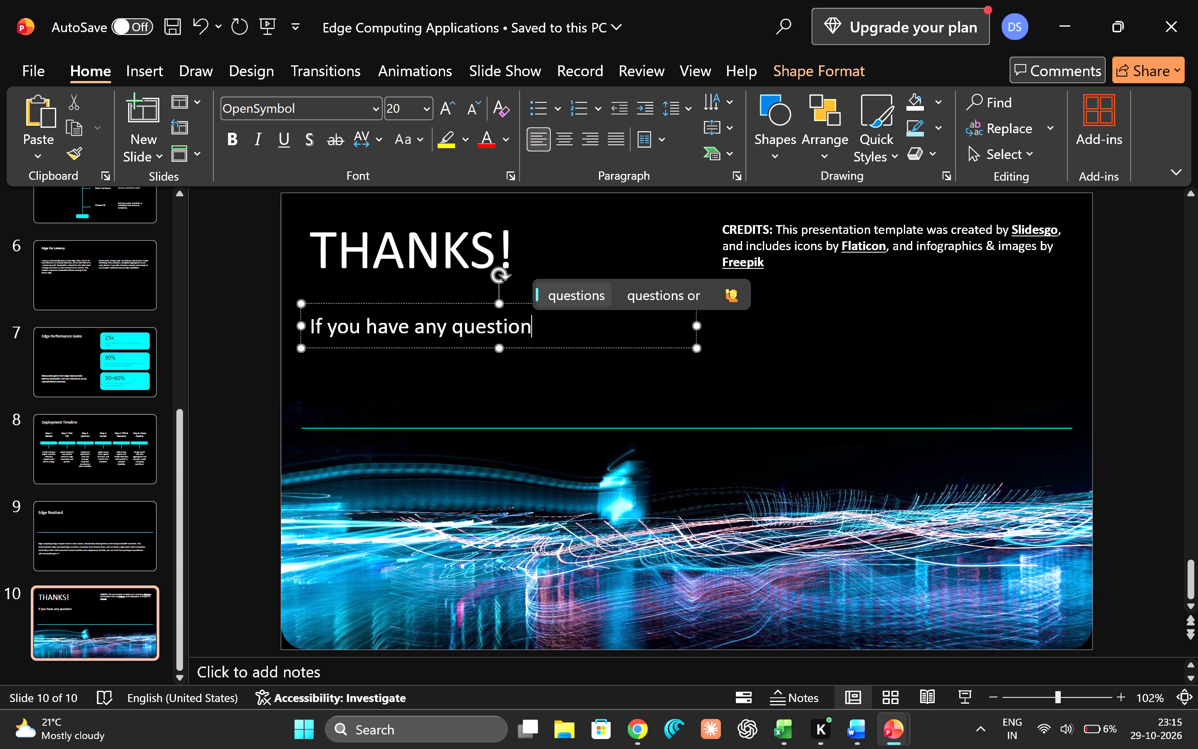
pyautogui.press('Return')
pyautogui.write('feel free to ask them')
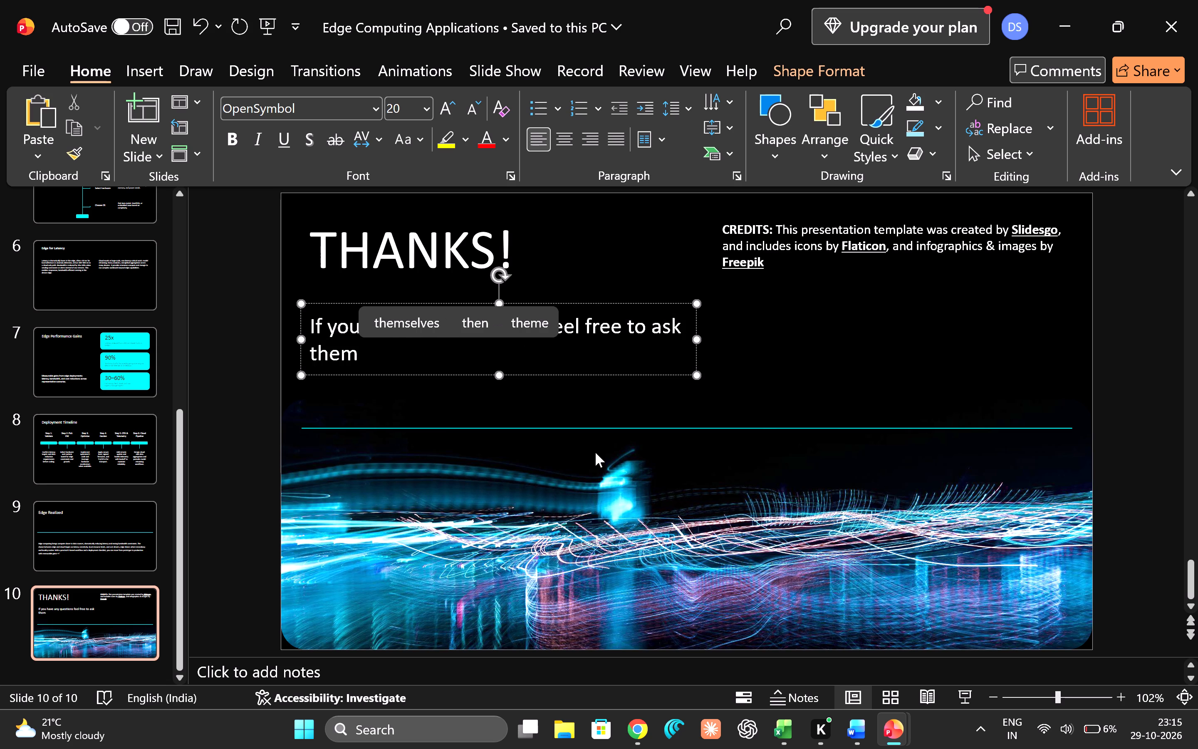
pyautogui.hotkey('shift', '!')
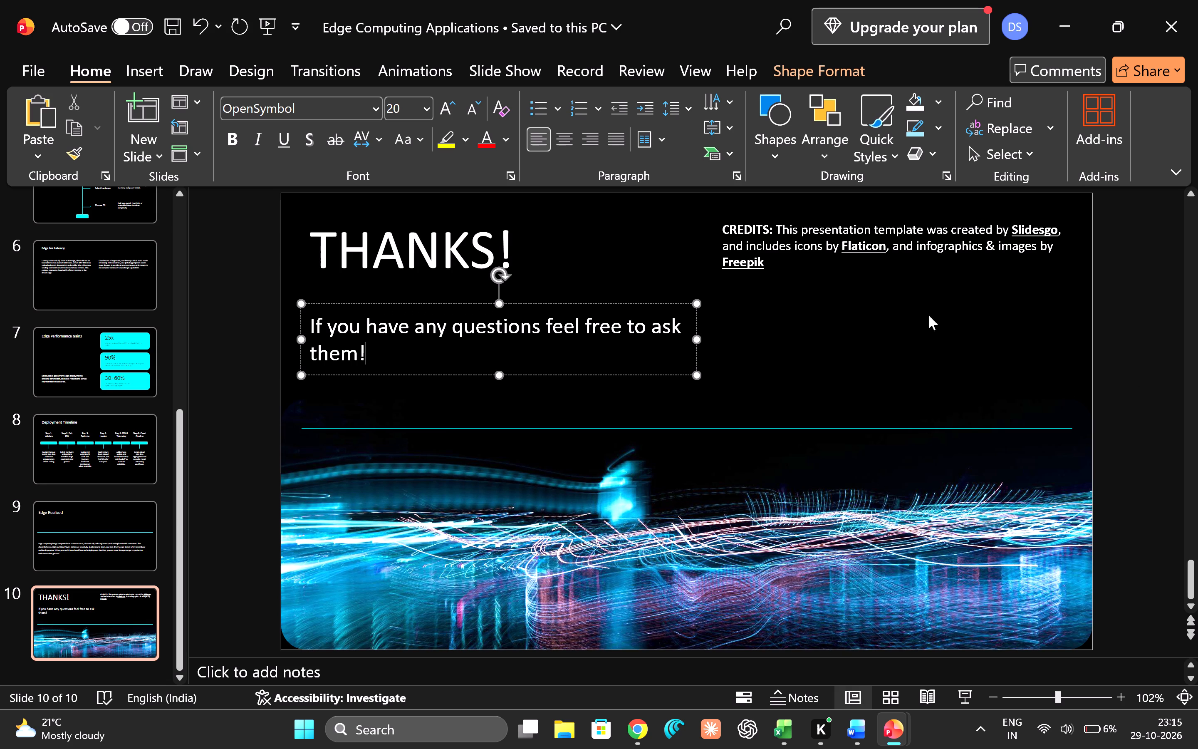
pyautogui.click(879, 343)
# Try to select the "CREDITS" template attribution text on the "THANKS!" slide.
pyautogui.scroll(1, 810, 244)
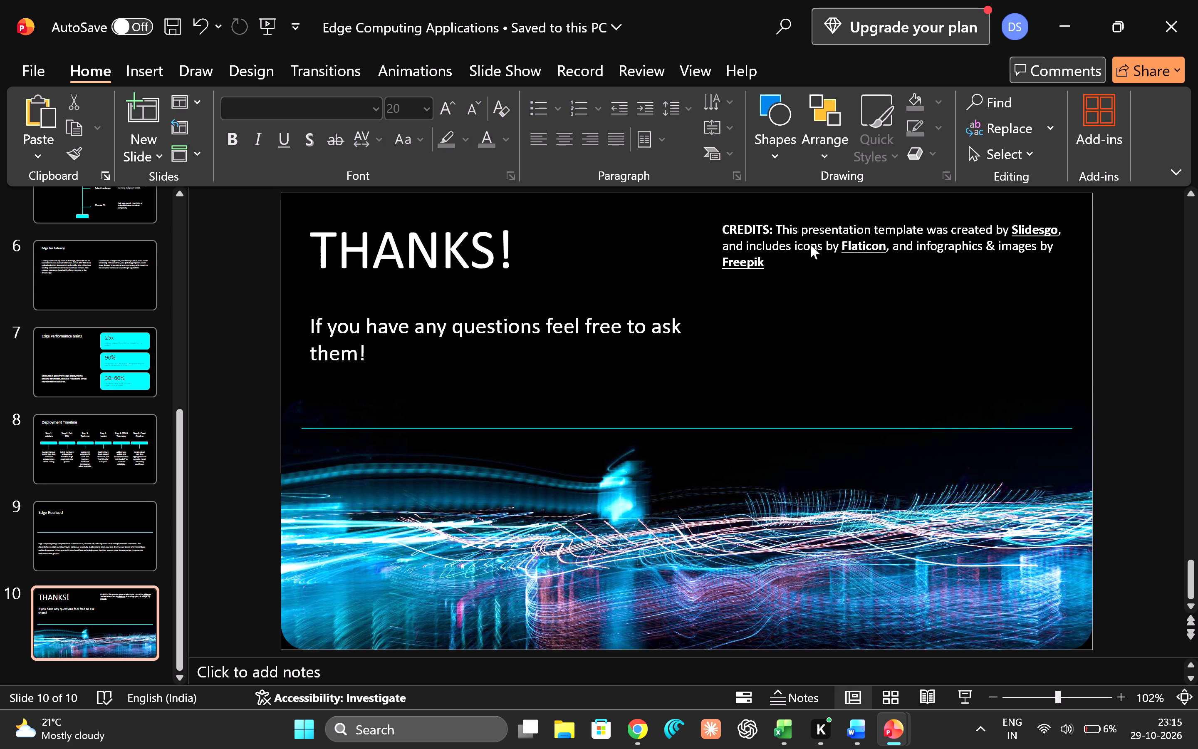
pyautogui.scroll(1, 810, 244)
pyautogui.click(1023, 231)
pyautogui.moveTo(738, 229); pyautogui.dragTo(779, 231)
# Cover the "CREDITS" attribution text with a rectangle about 10.85 cm wide and 1.86 cm high, using the black shape style.
pyautogui.click(779, 123)
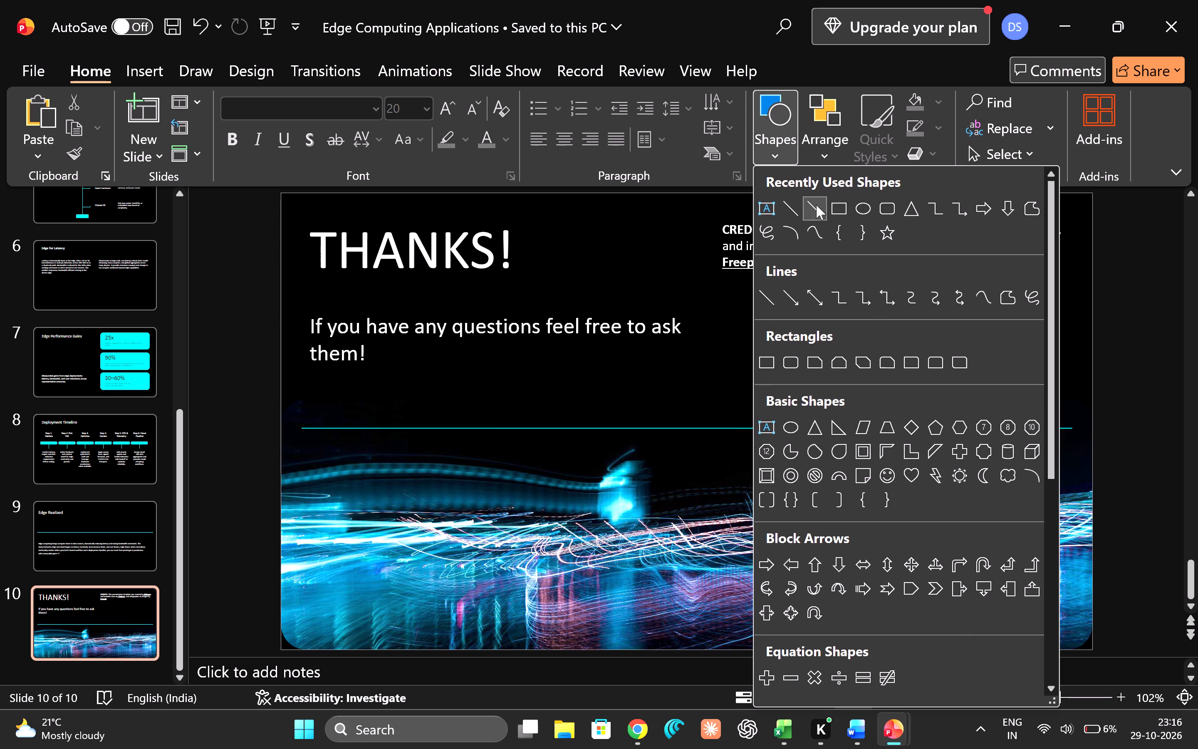
pyautogui.click(832, 208)
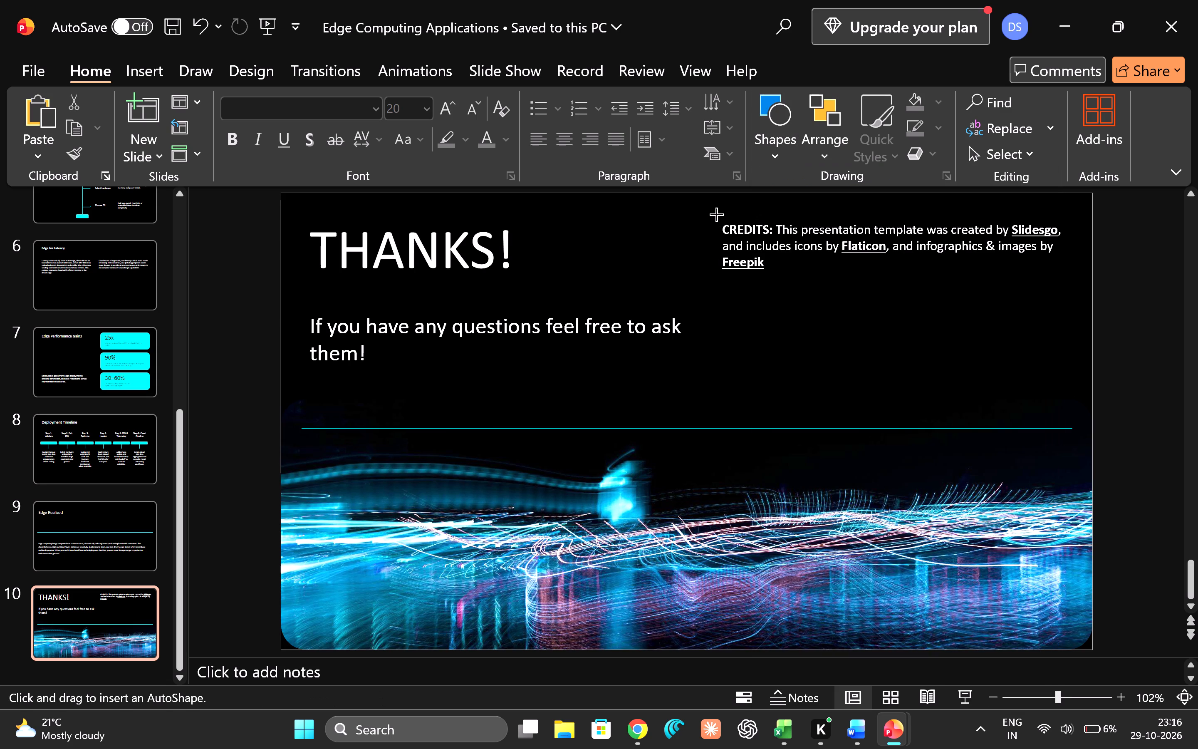
pyautogui.moveTo(716, 213); pyautogui.dragTo(1108, 313)
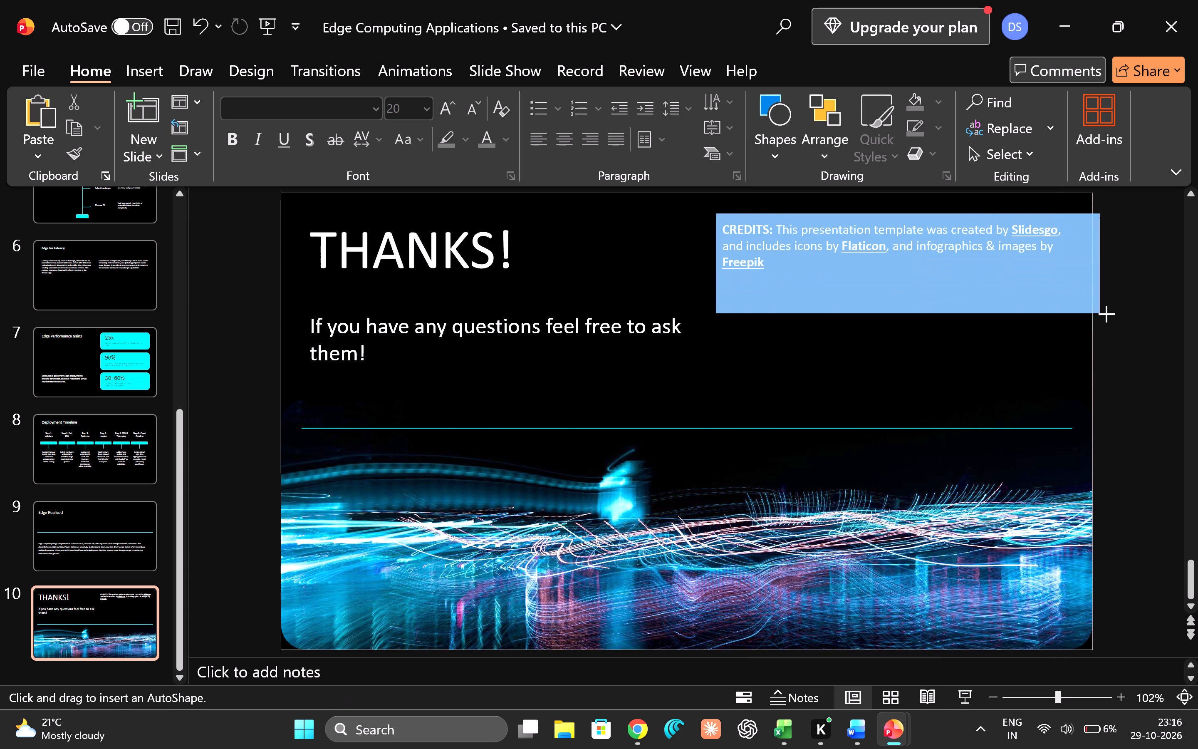
pyautogui.moveTo(1108, 313); pyautogui.dragTo(1062, 273)
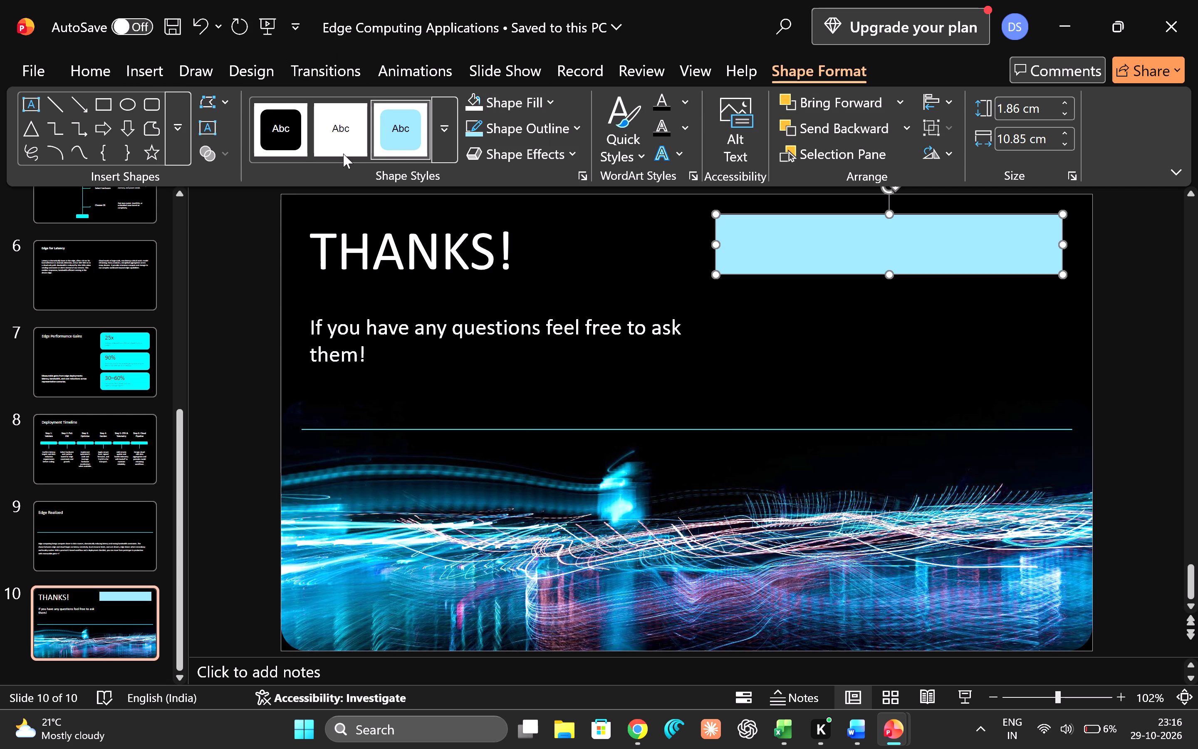
pyautogui.click(296, 150)
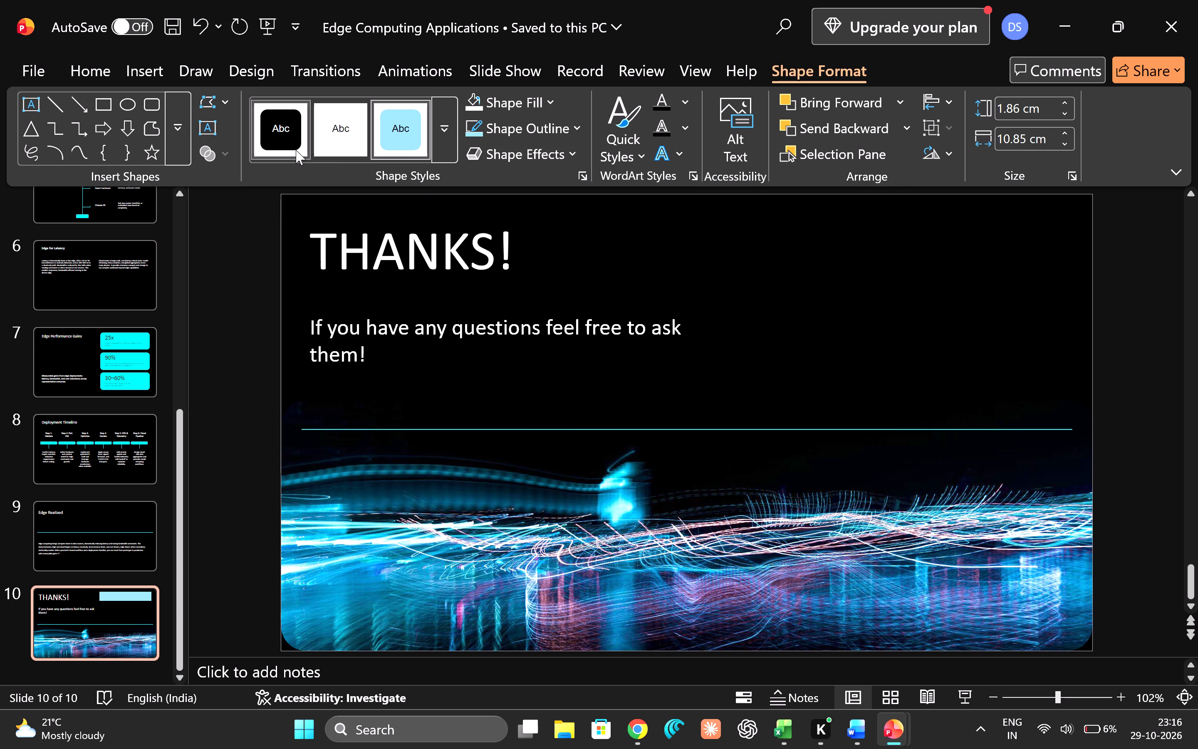
pyautogui.click(720, 424)
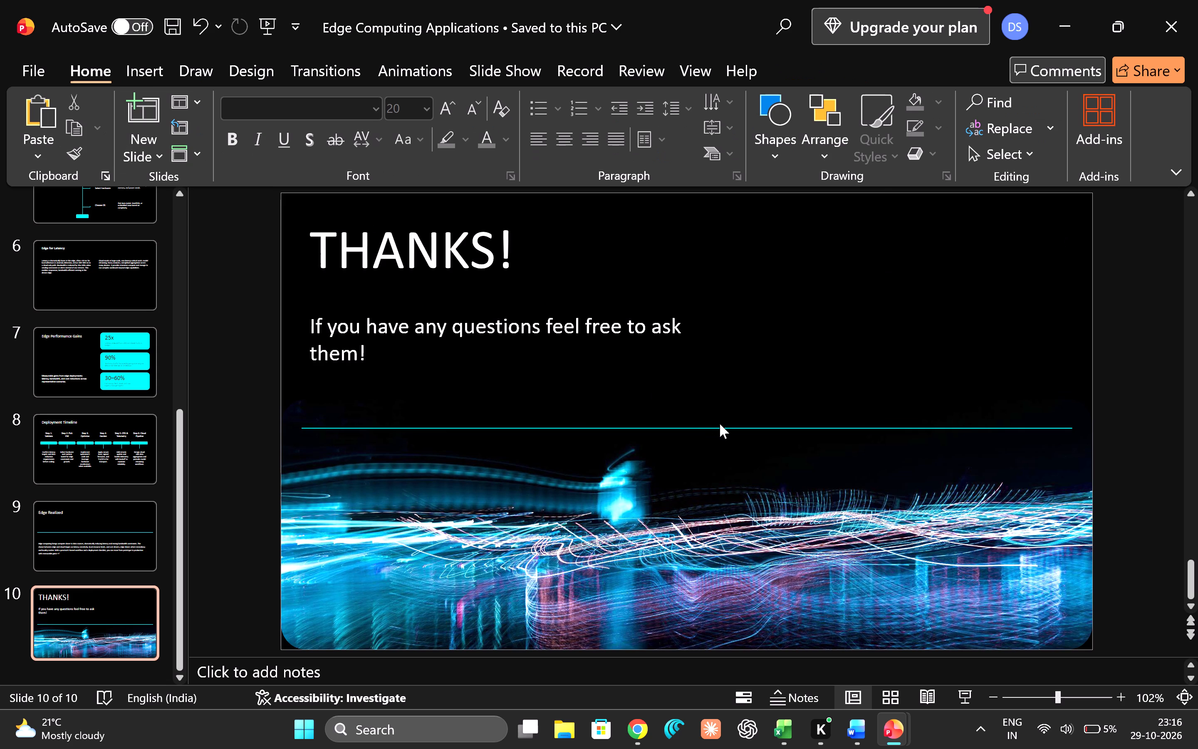
# Return to the "Edge Computing Applications" title slide.
pyautogui.scroll(4, 720, 424)
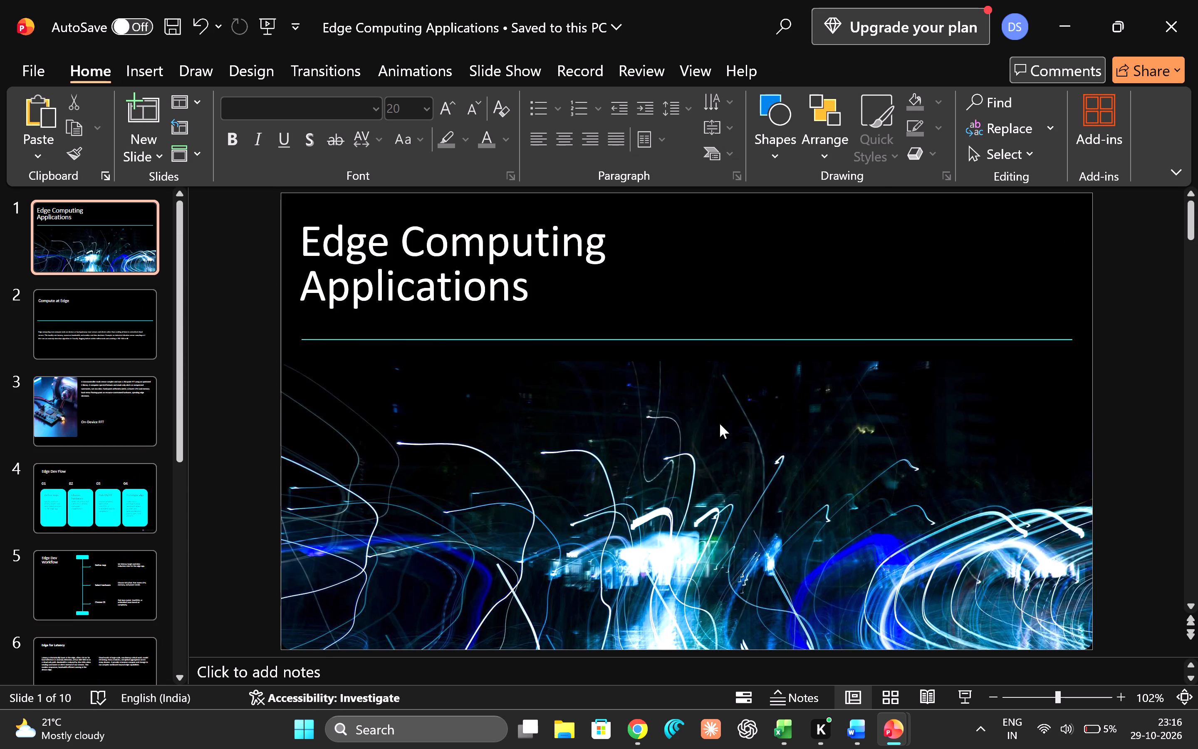
pyautogui.scroll(3, 720, 424)
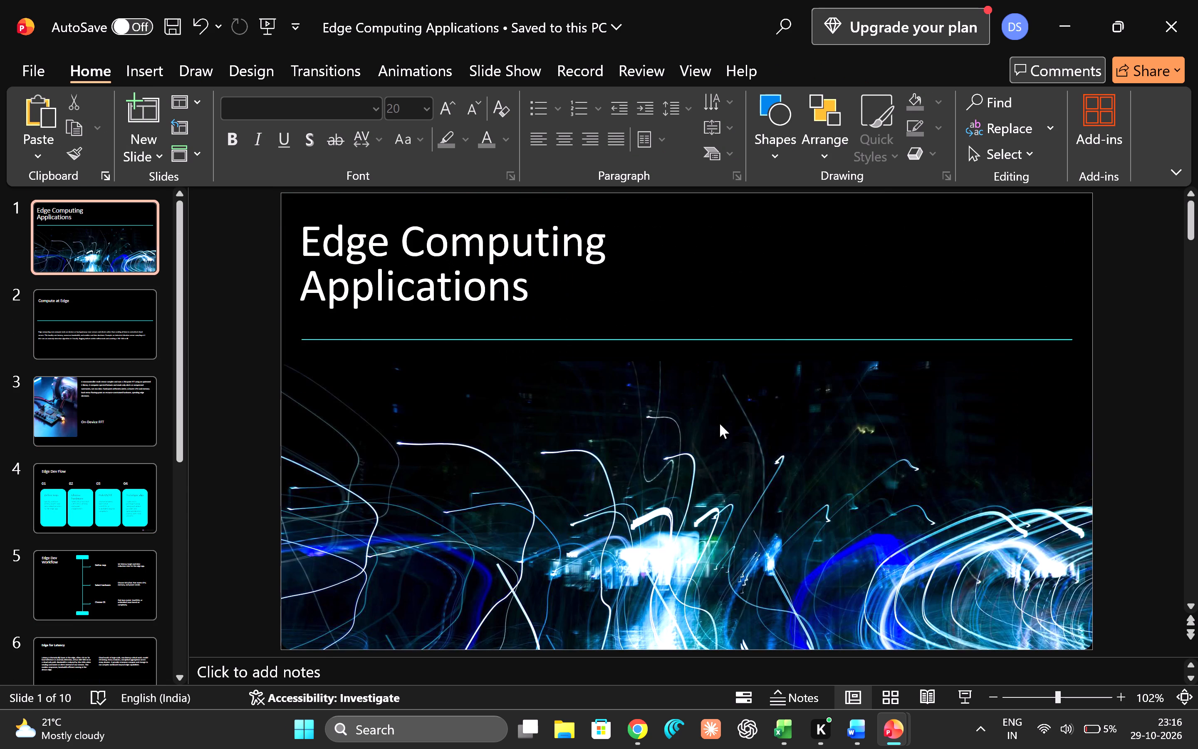
pyautogui.scroll(1, 720, 424)
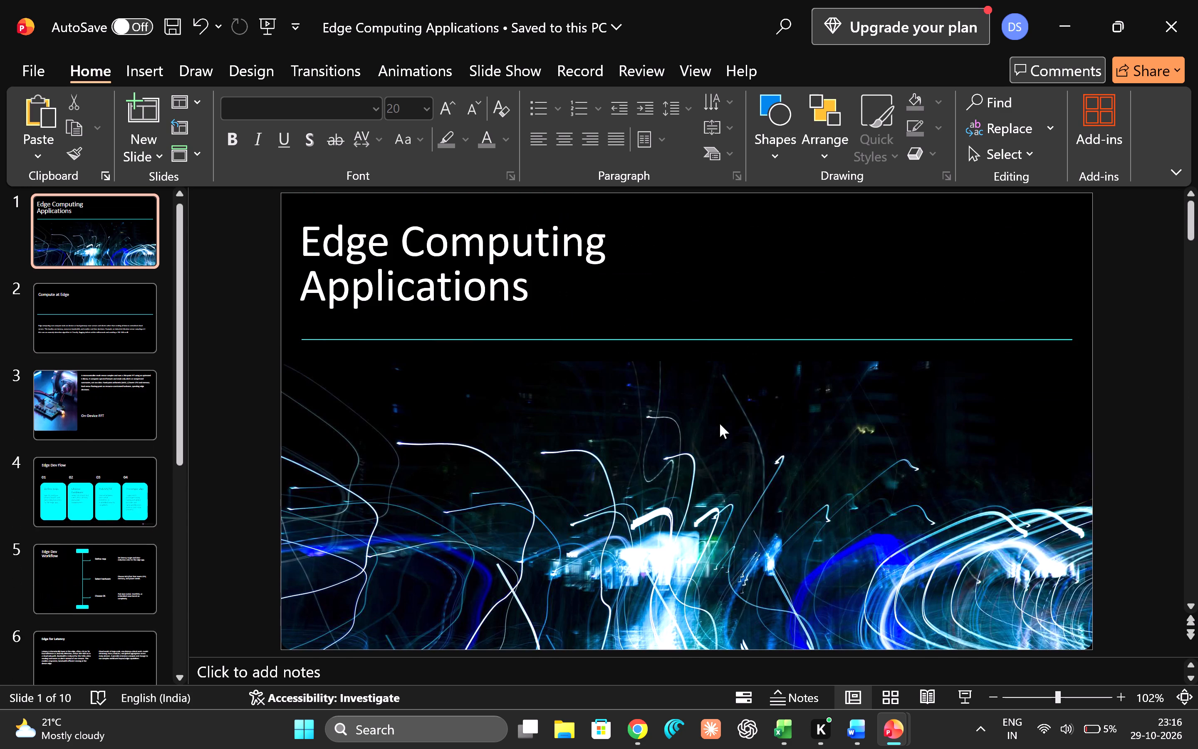
pyautogui.scroll(1, 720, 424)
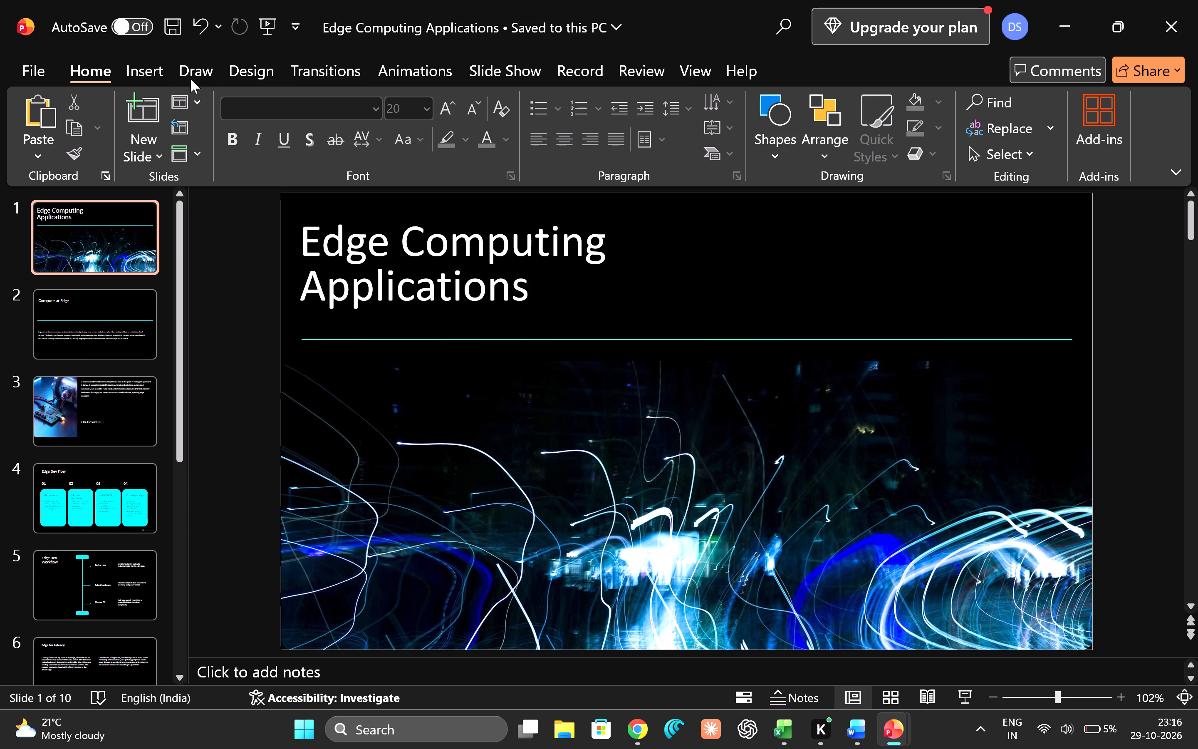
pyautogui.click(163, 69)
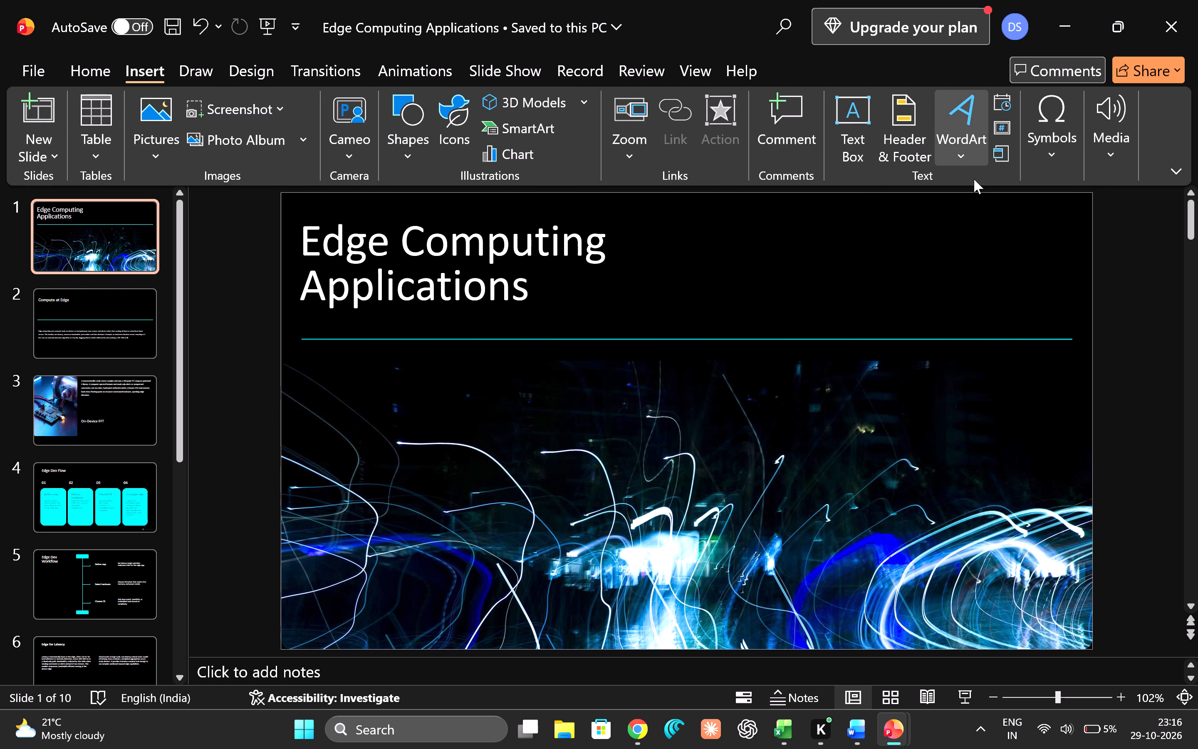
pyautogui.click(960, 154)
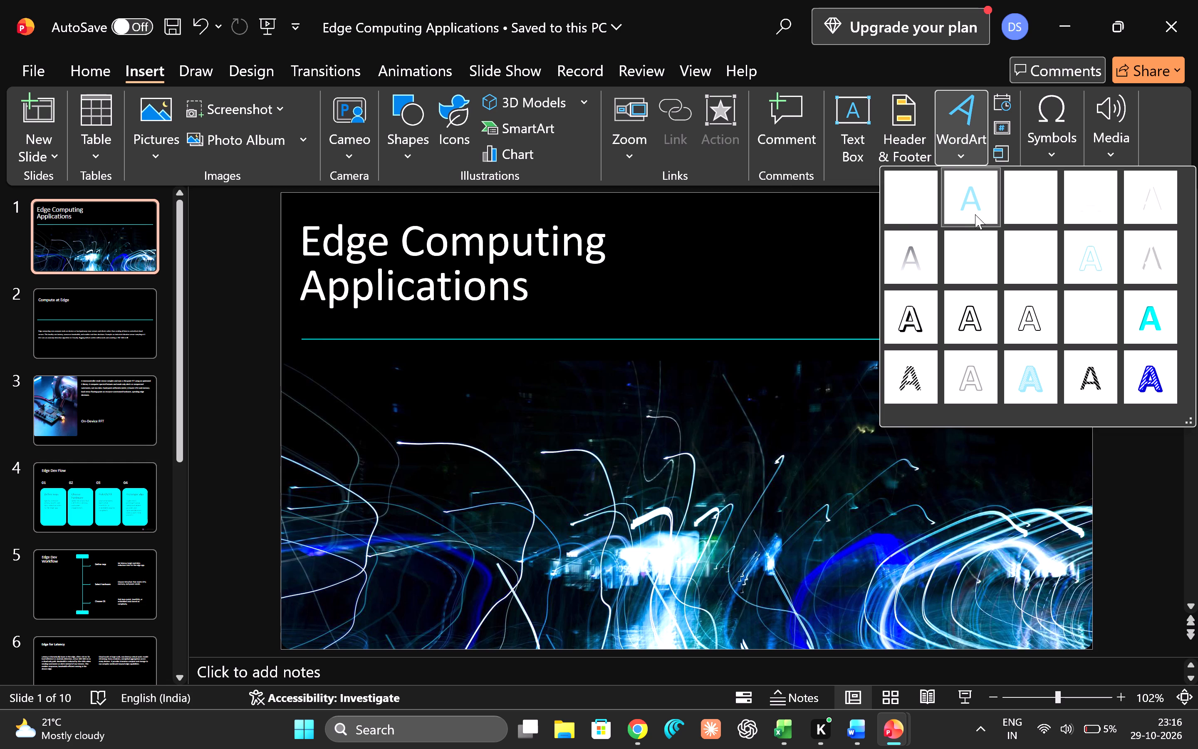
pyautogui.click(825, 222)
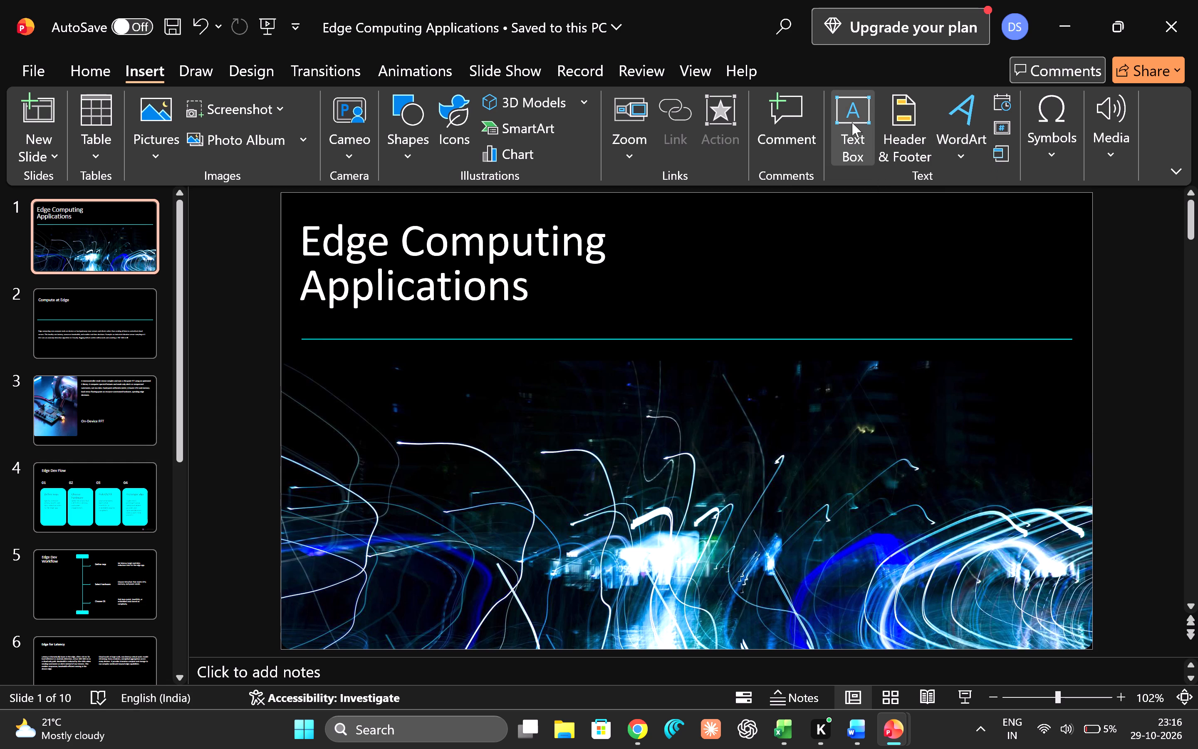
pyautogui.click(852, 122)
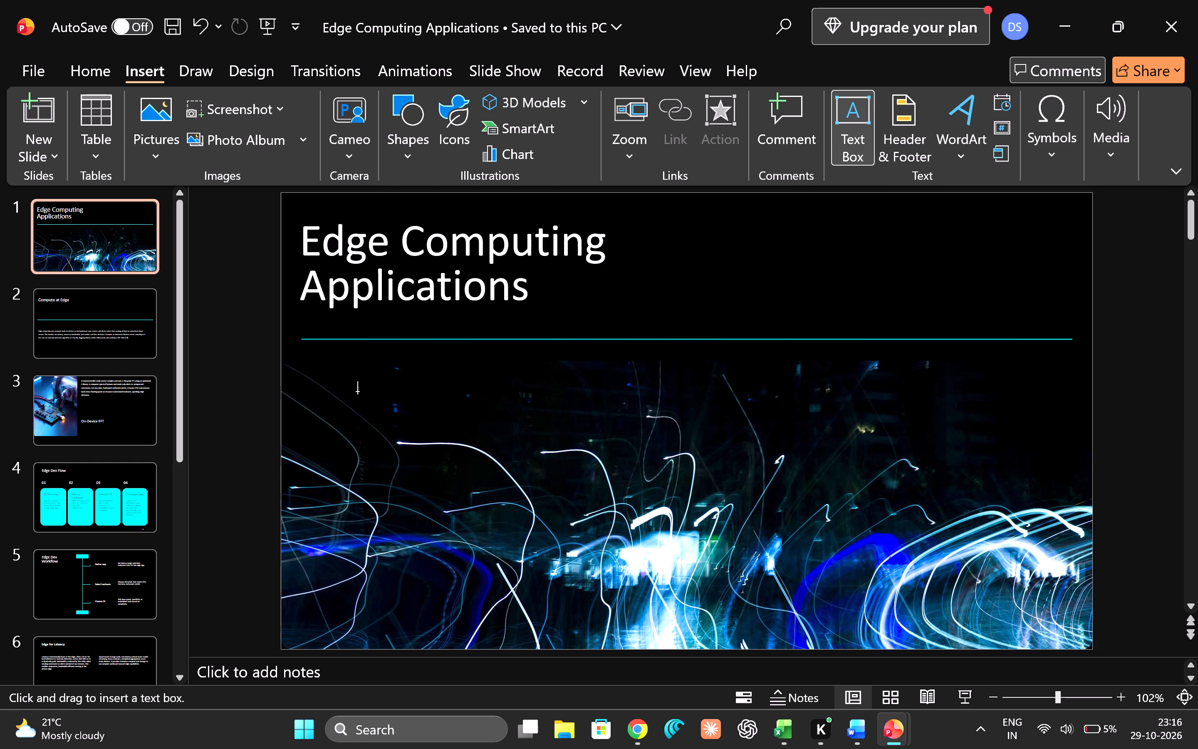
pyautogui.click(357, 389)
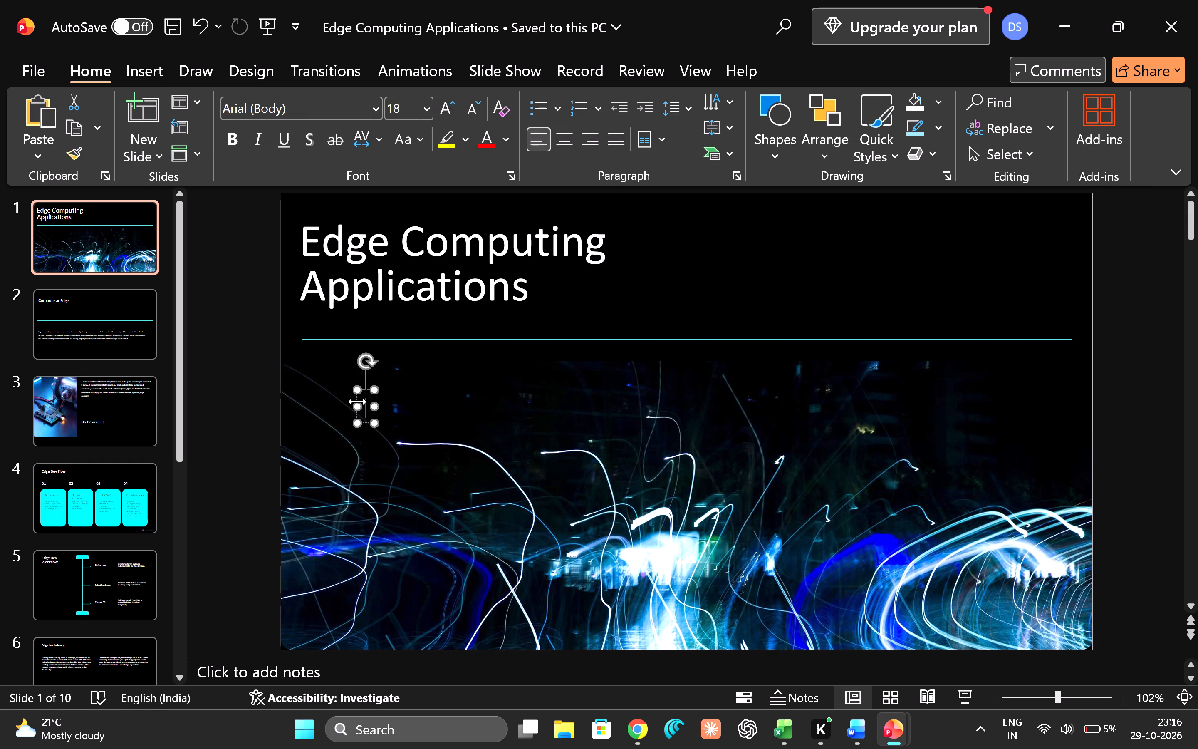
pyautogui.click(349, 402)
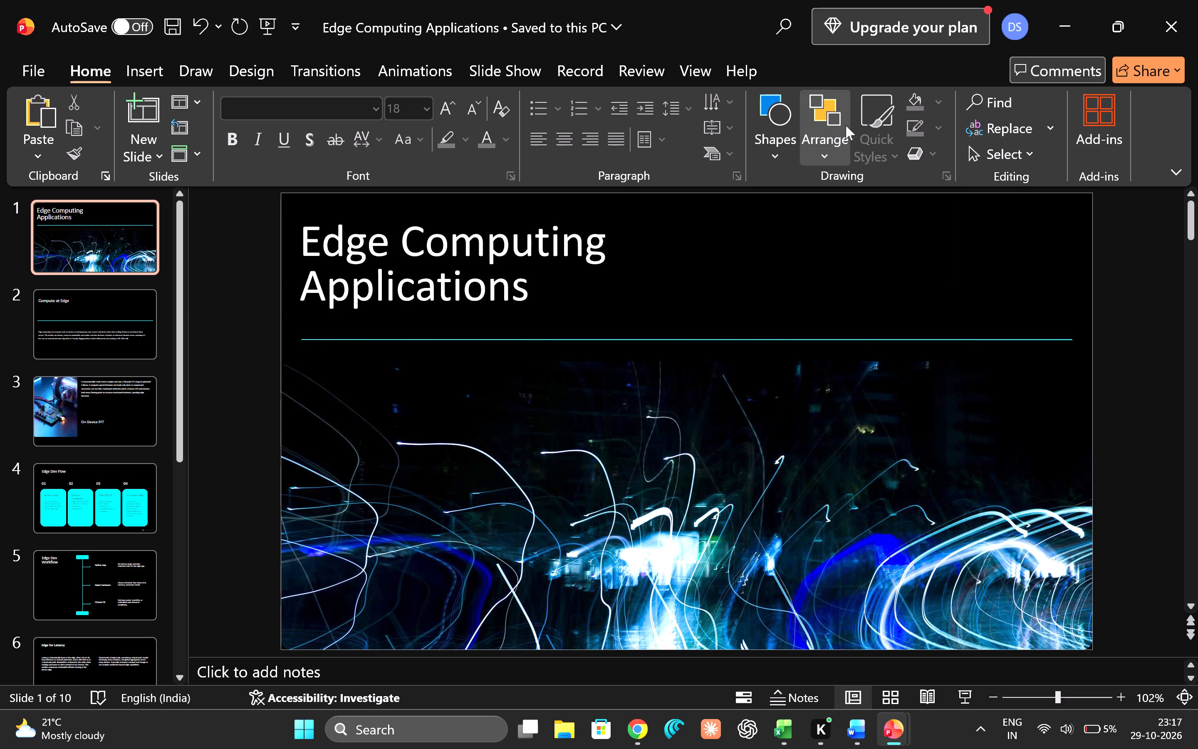
# Add a text box in the title slide's lower-left corner with "Submitted by:" and "UID:" lines for the submitter's name and ID in 9 pt.
pyautogui.click(152, 77)
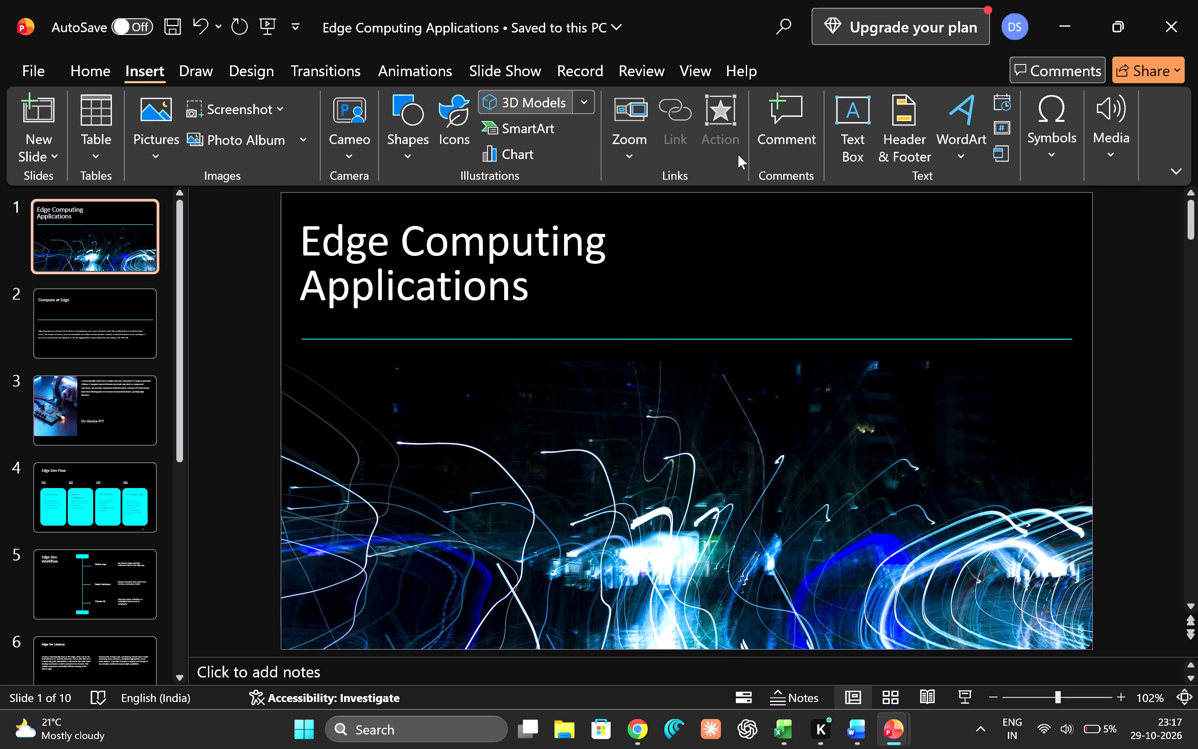
pyautogui.click(849, 139)
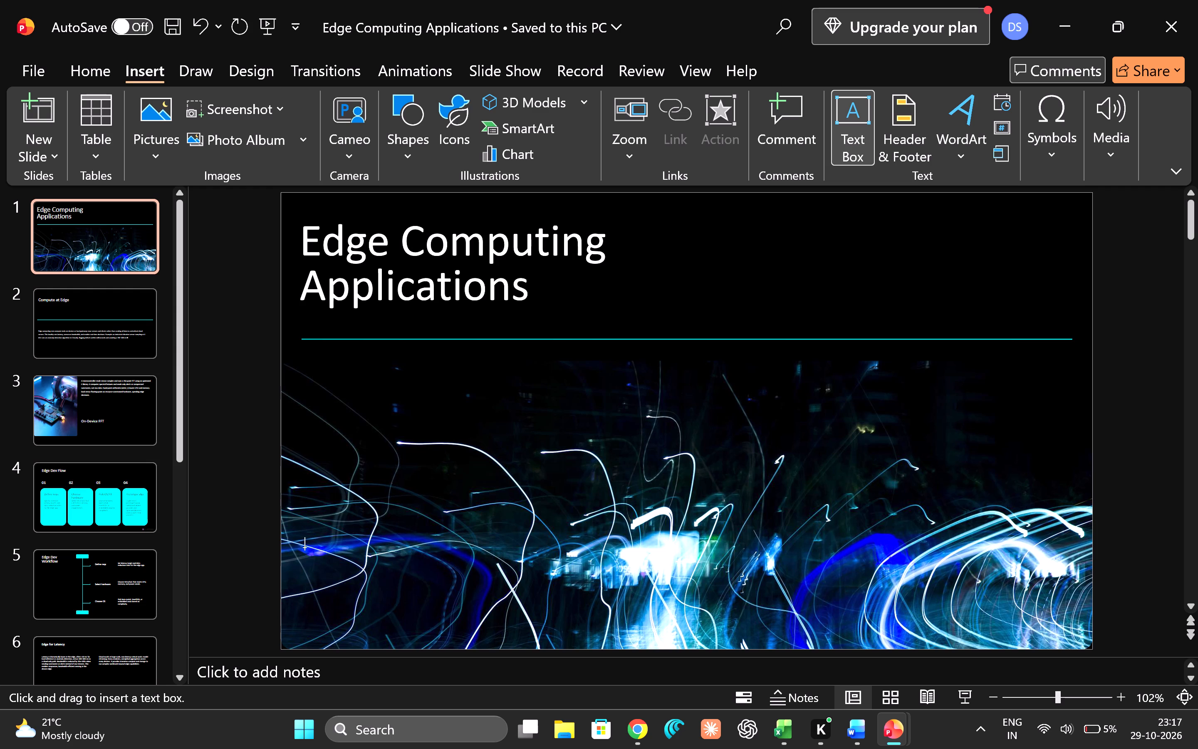
pyautogui.click(298, 570)
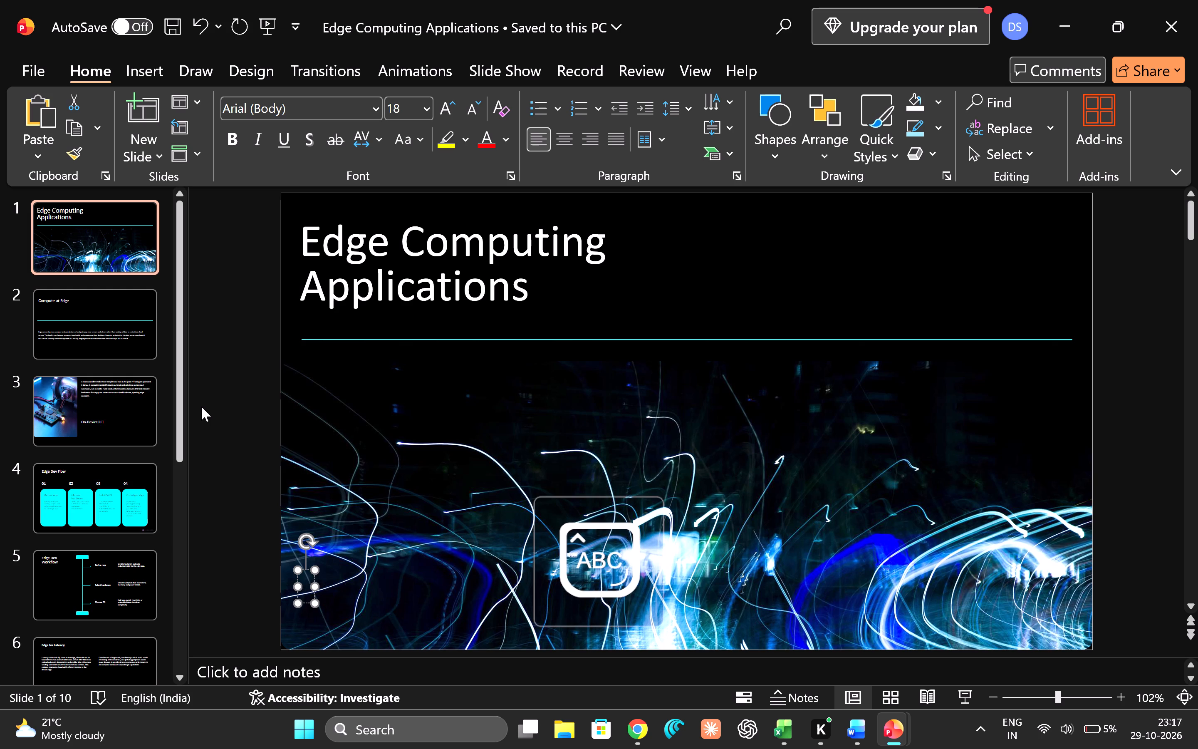
pyautogui.press('n')
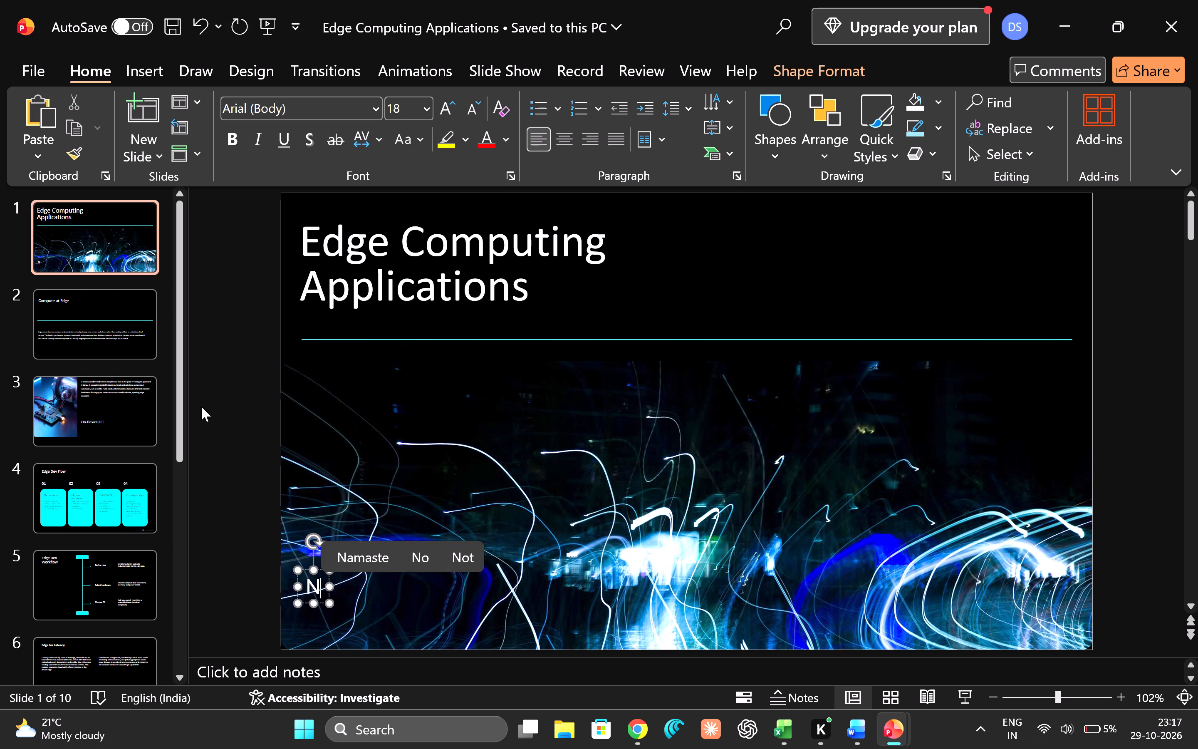
pyautogui.press('BackSpace')
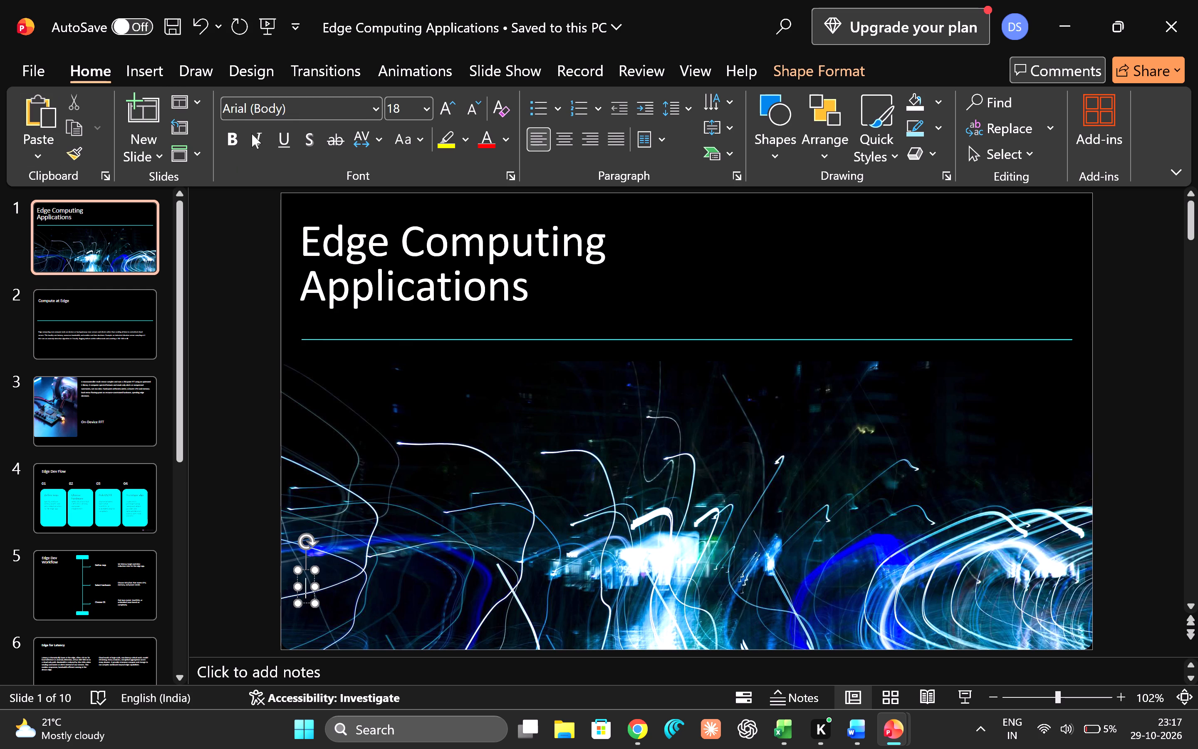
# Set the new text box's font size to 9 pt and enter a "Submitted by:" line with the submitter's first name.
pyautogui.click(405, 104)
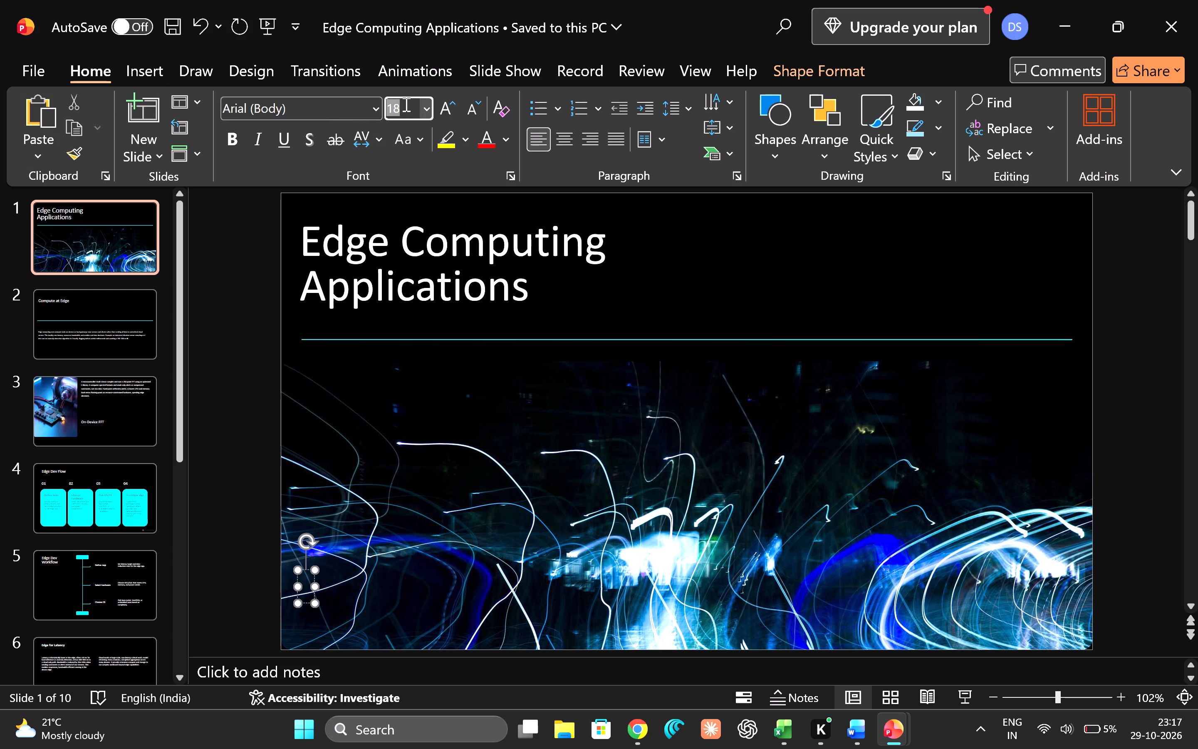
pyautogui.click(424, 107)
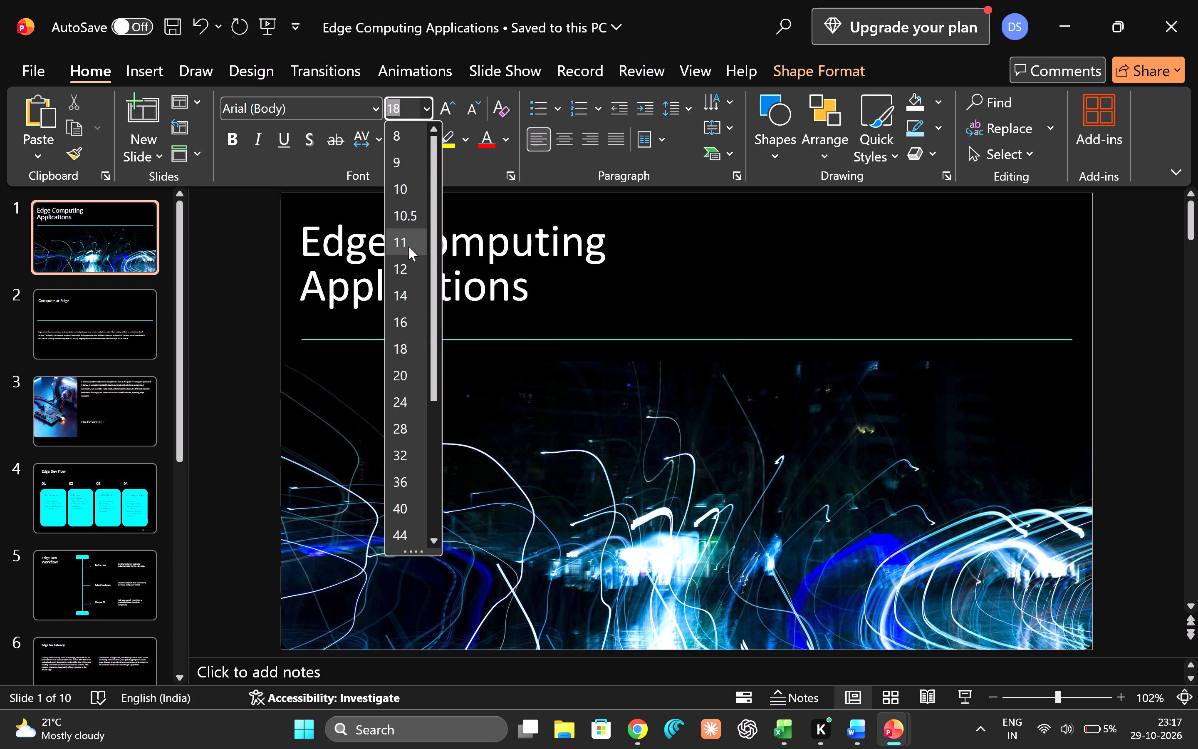
pyautogui.click(415, 160)
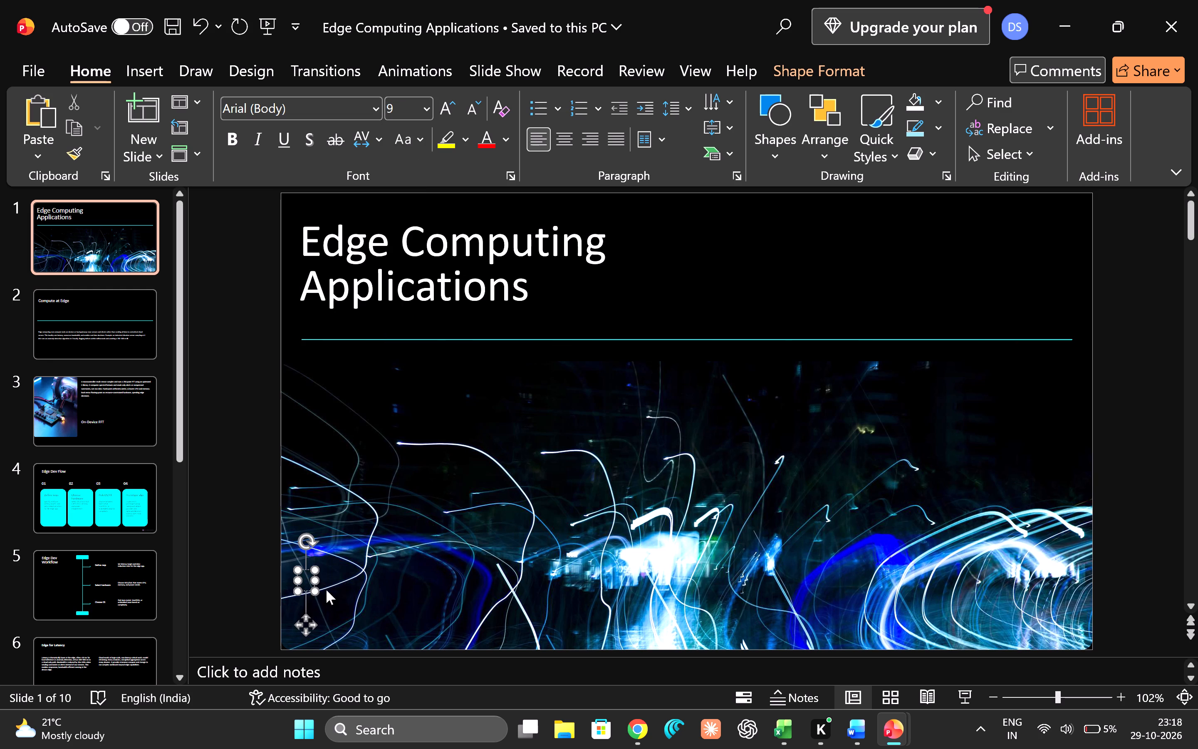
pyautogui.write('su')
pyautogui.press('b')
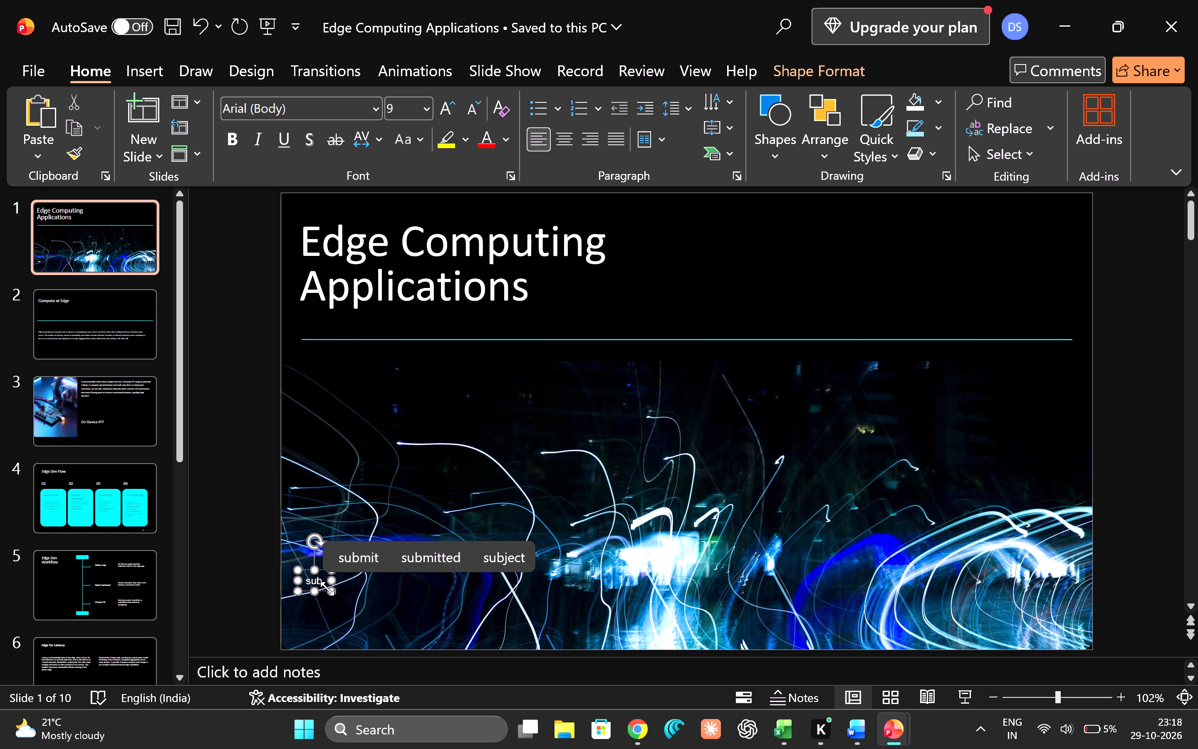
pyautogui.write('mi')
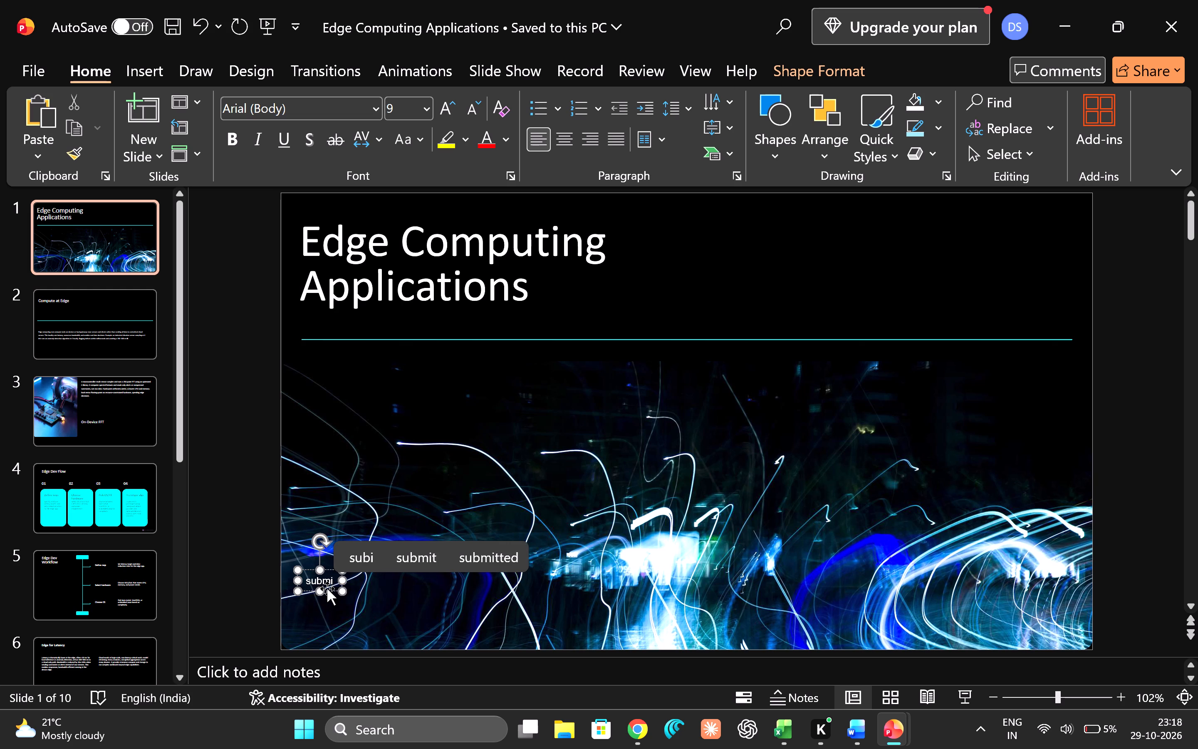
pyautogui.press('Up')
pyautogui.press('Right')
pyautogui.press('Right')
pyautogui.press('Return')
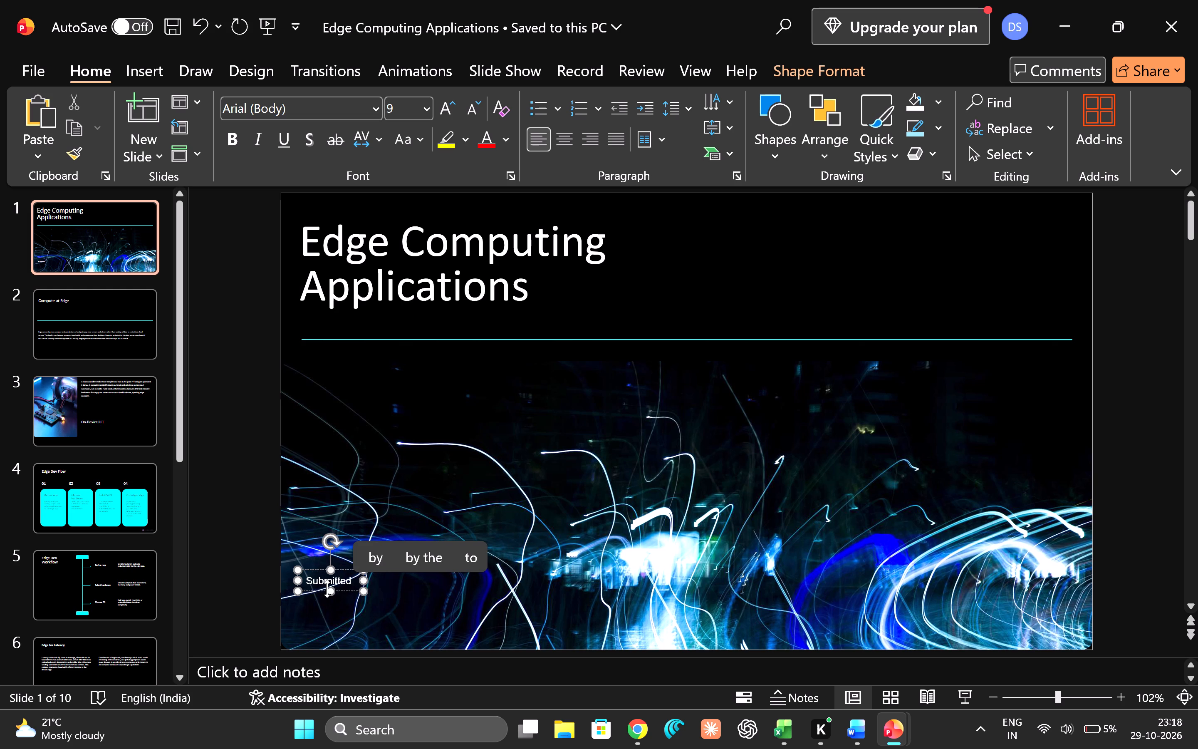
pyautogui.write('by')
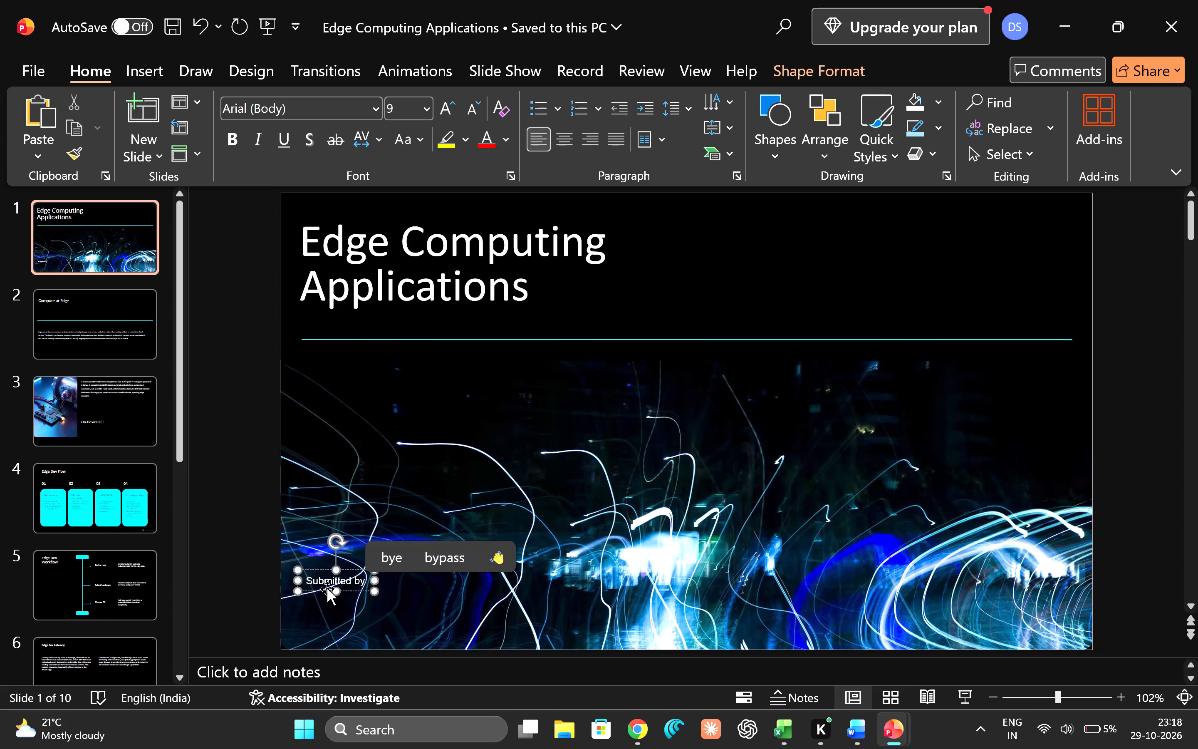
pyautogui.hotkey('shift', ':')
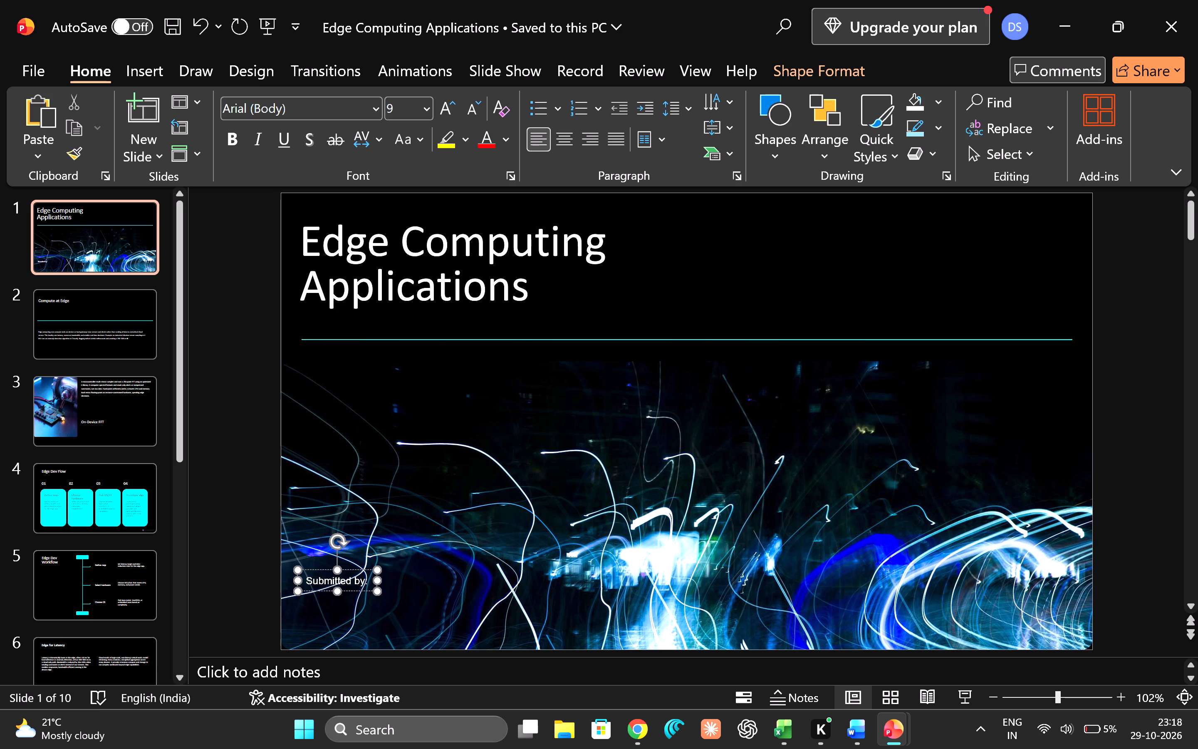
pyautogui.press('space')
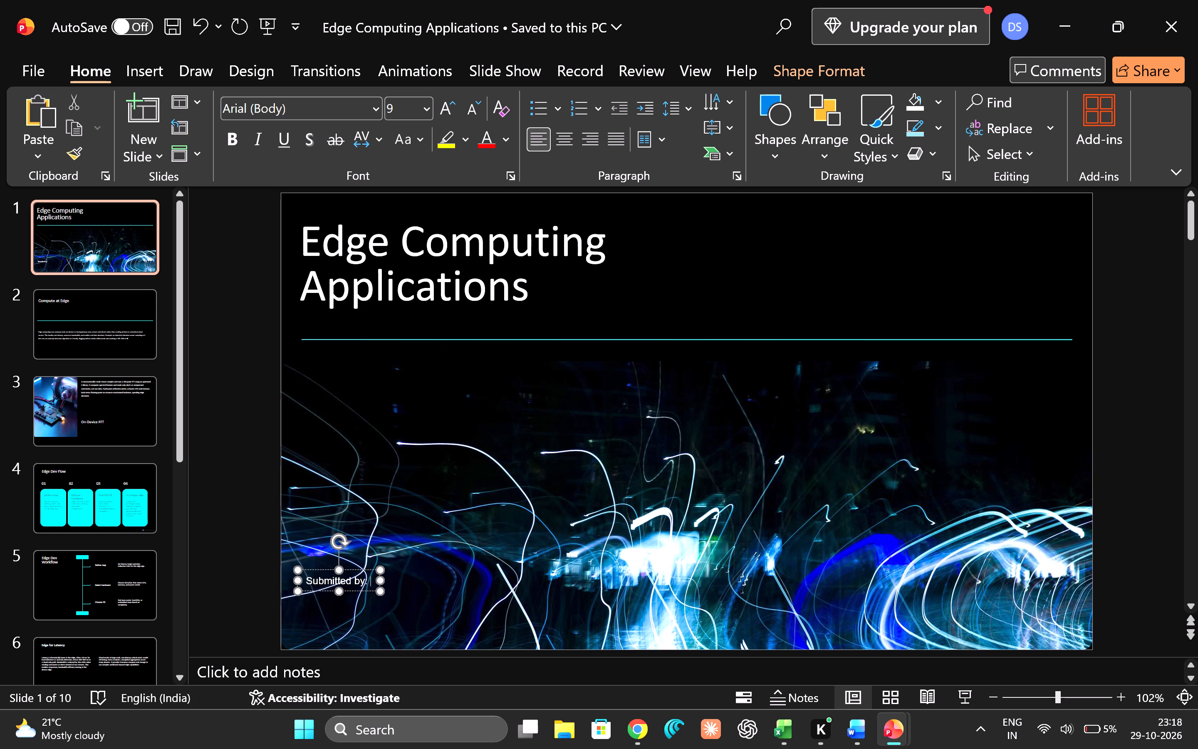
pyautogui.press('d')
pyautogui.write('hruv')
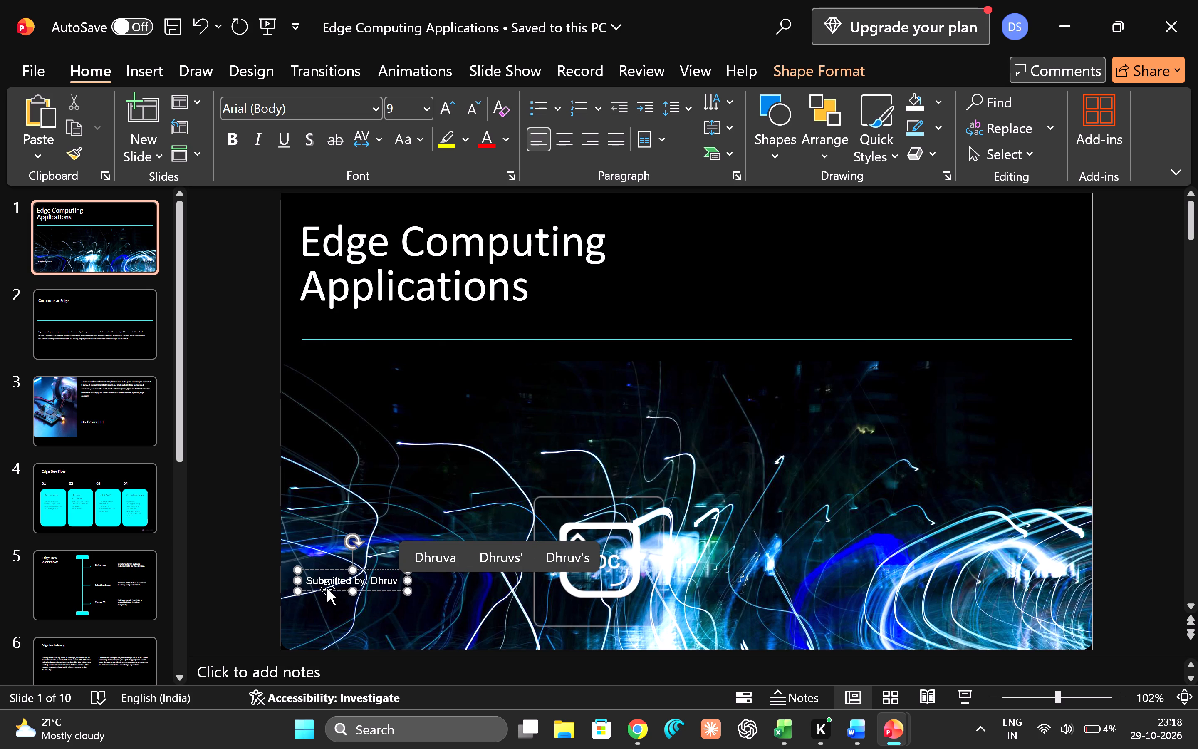
# Add a "UID:" line with the submitter's ID below the name, insert the missing "C" in the ID, and start a new line.
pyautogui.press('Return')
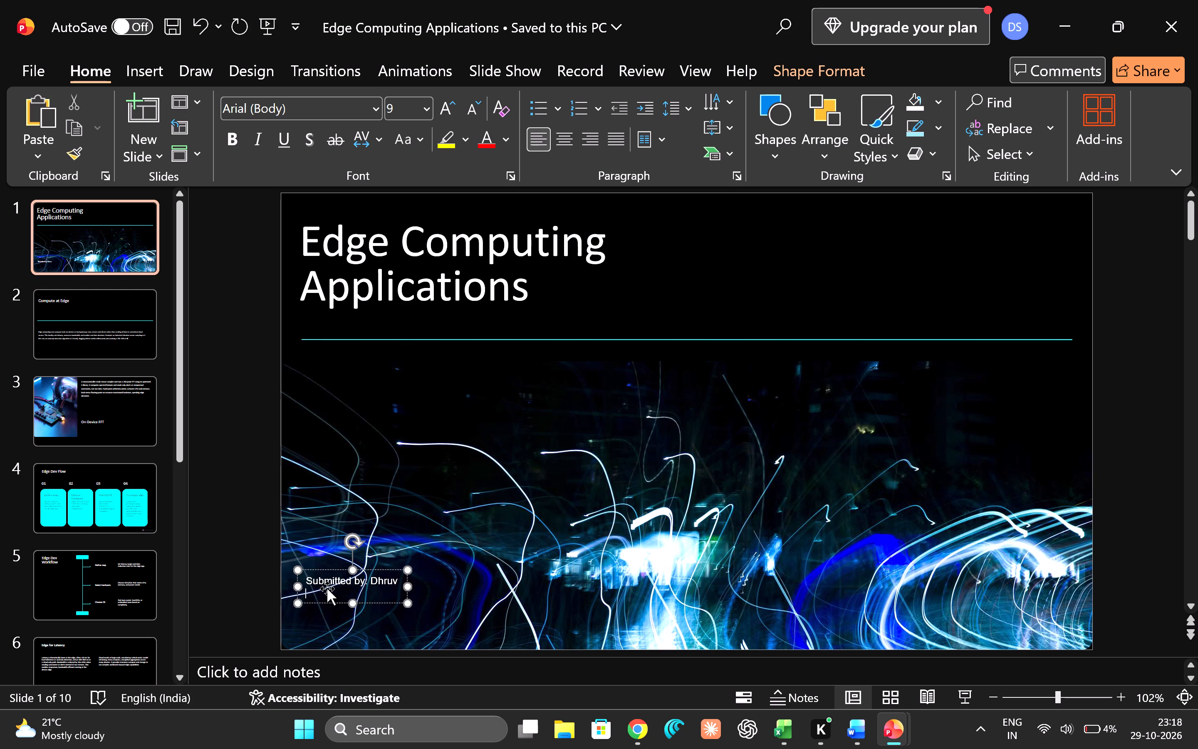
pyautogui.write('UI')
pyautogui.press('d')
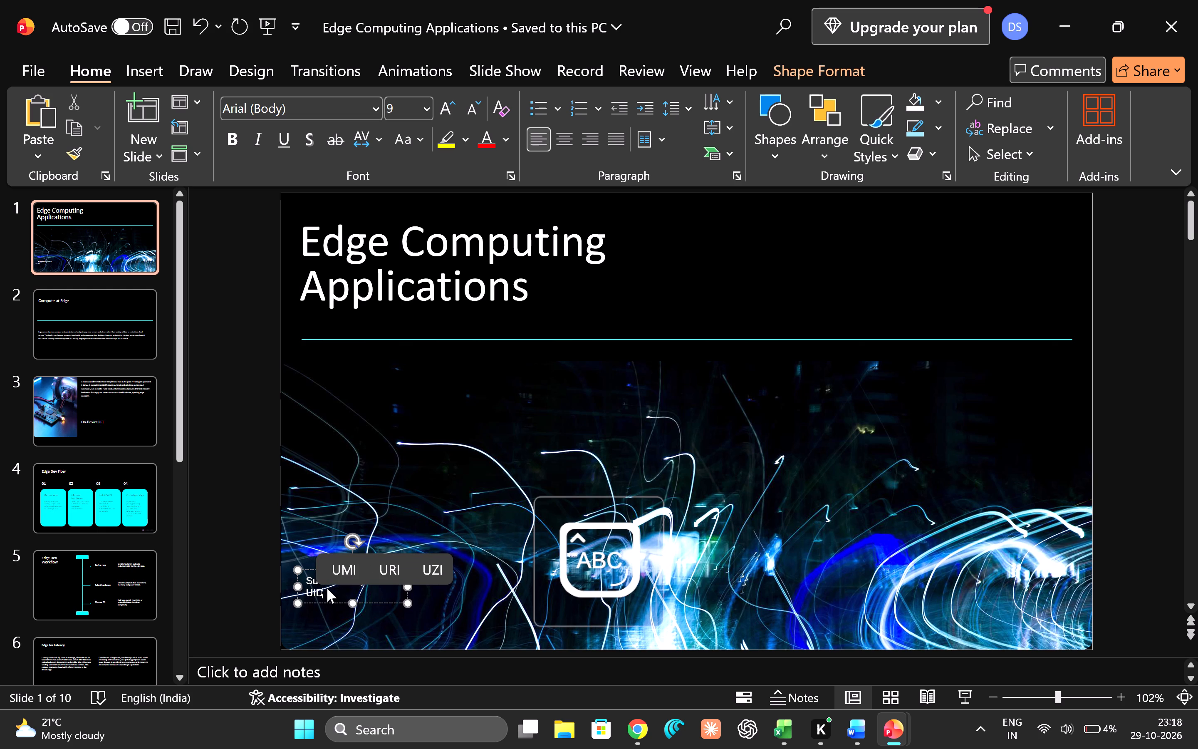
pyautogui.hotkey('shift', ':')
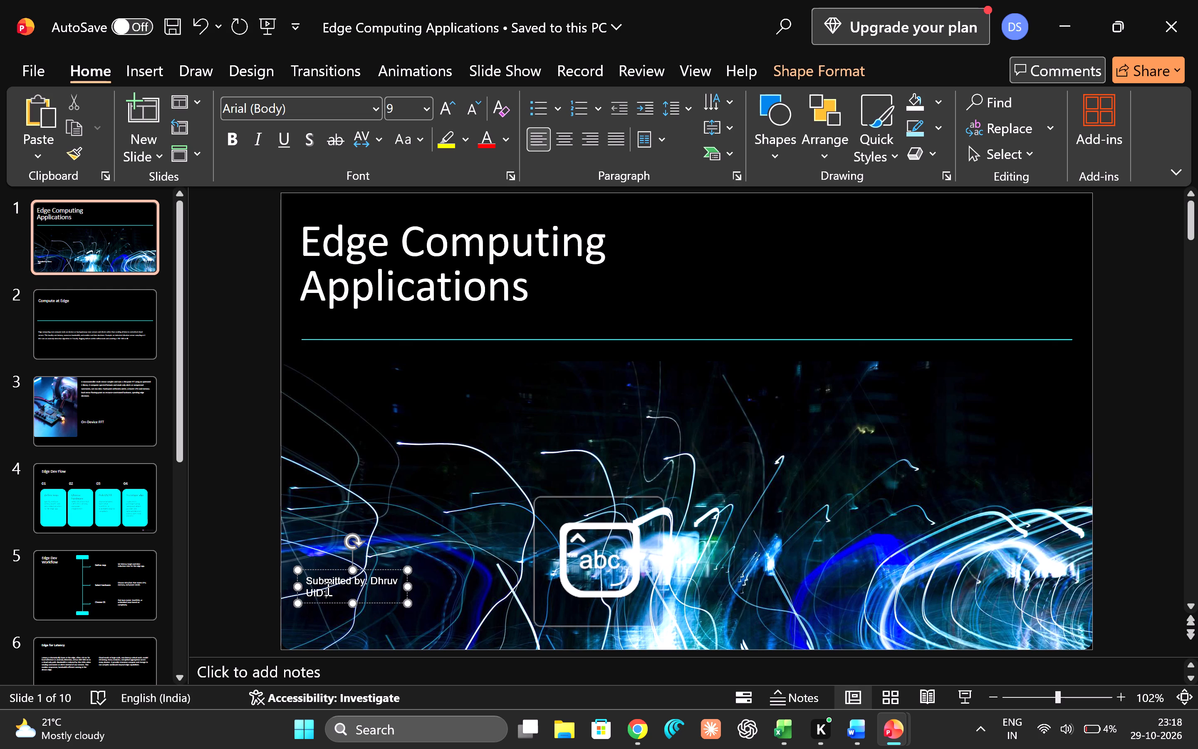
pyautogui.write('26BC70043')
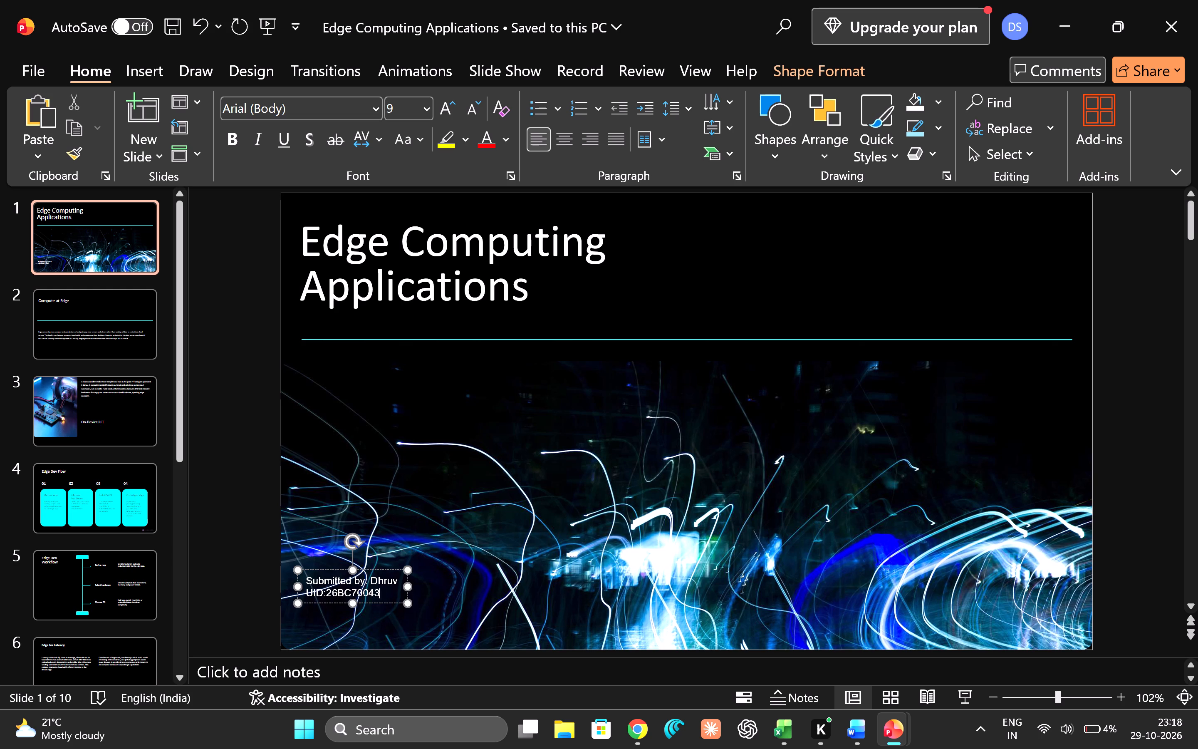
pyautogui.click(351, 589)
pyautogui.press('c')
pyautogui.click(389, 594)
pyautogui.press('Return')
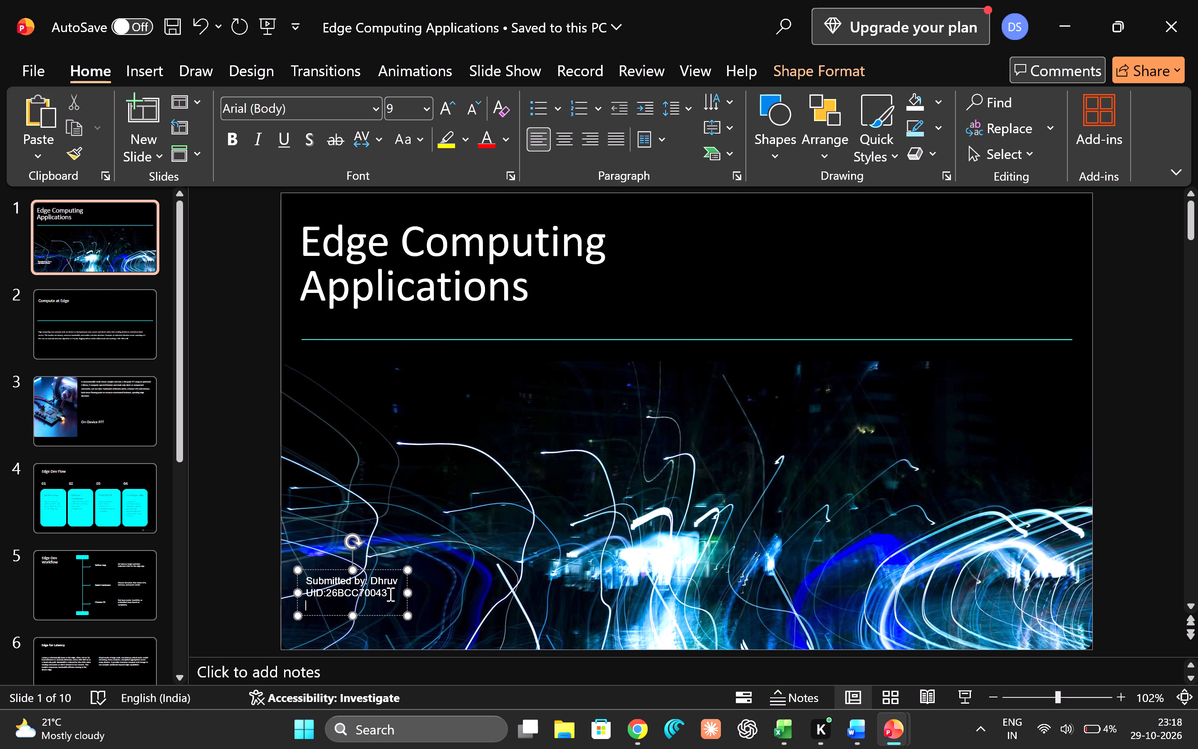
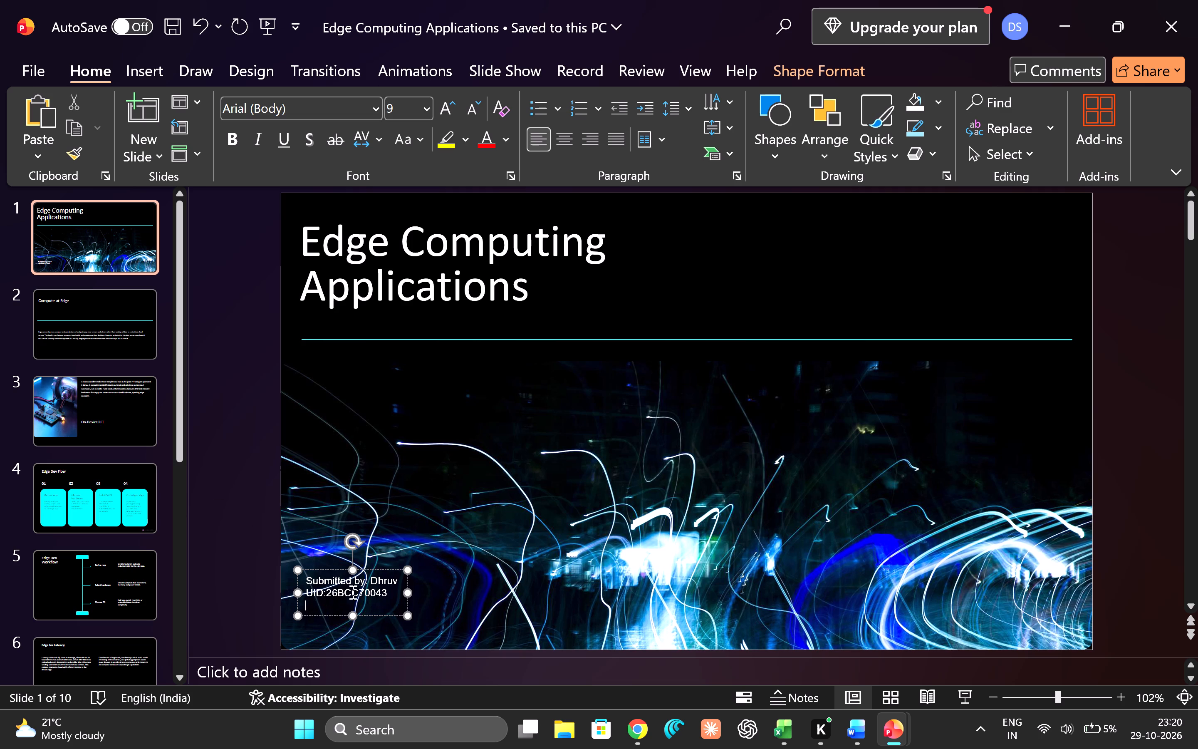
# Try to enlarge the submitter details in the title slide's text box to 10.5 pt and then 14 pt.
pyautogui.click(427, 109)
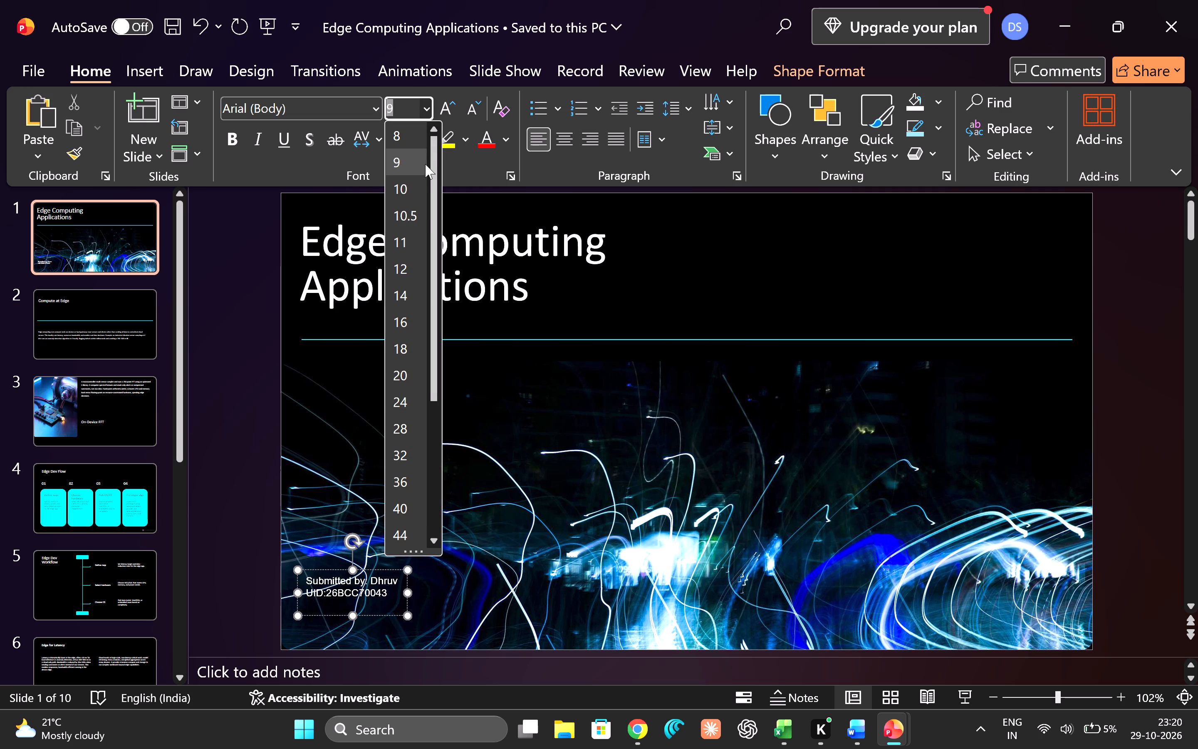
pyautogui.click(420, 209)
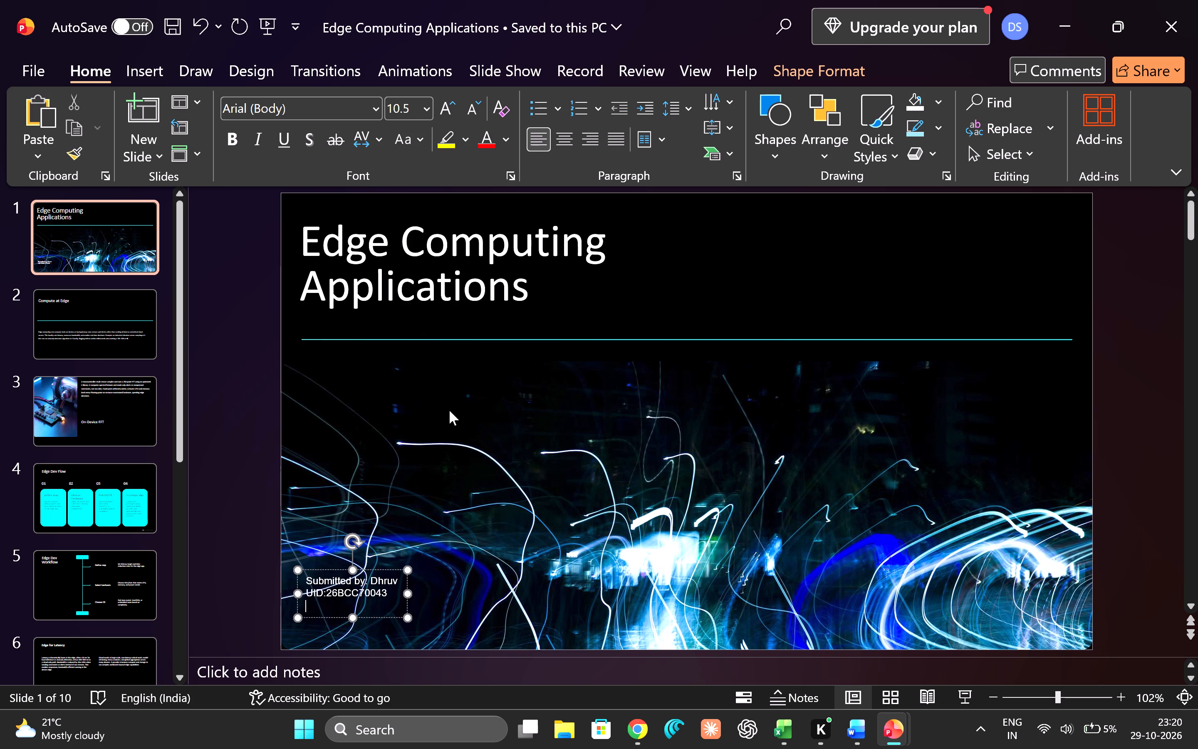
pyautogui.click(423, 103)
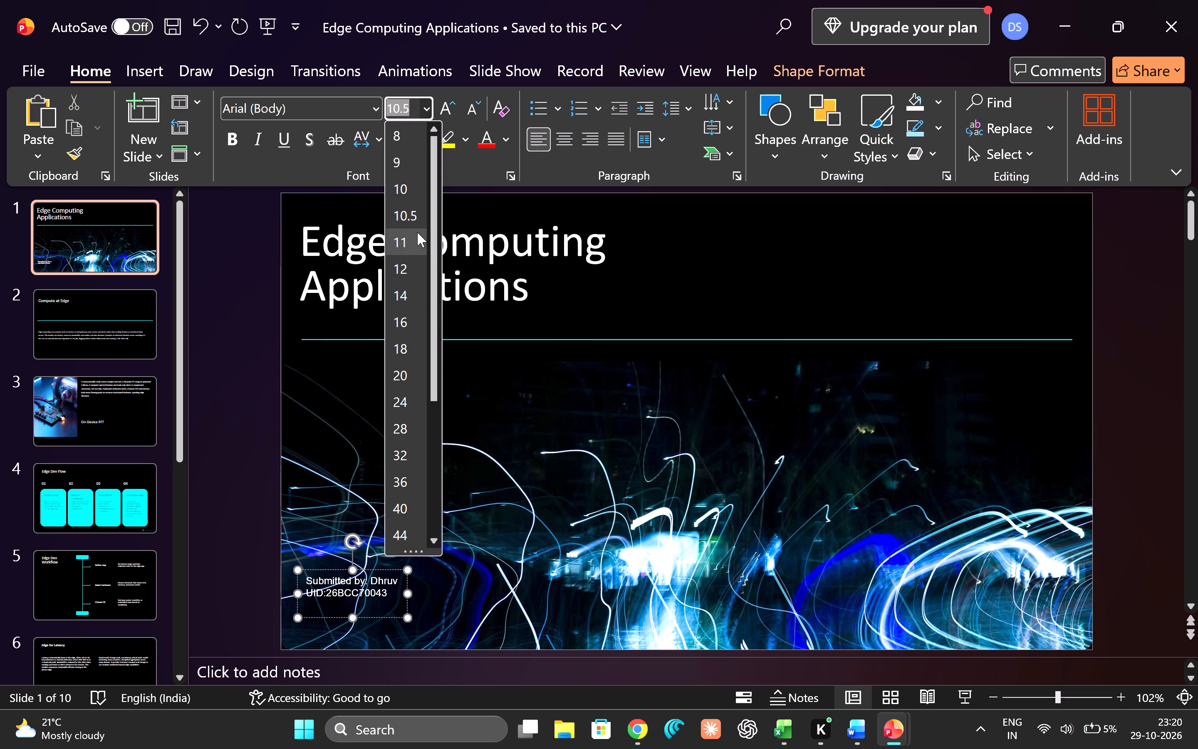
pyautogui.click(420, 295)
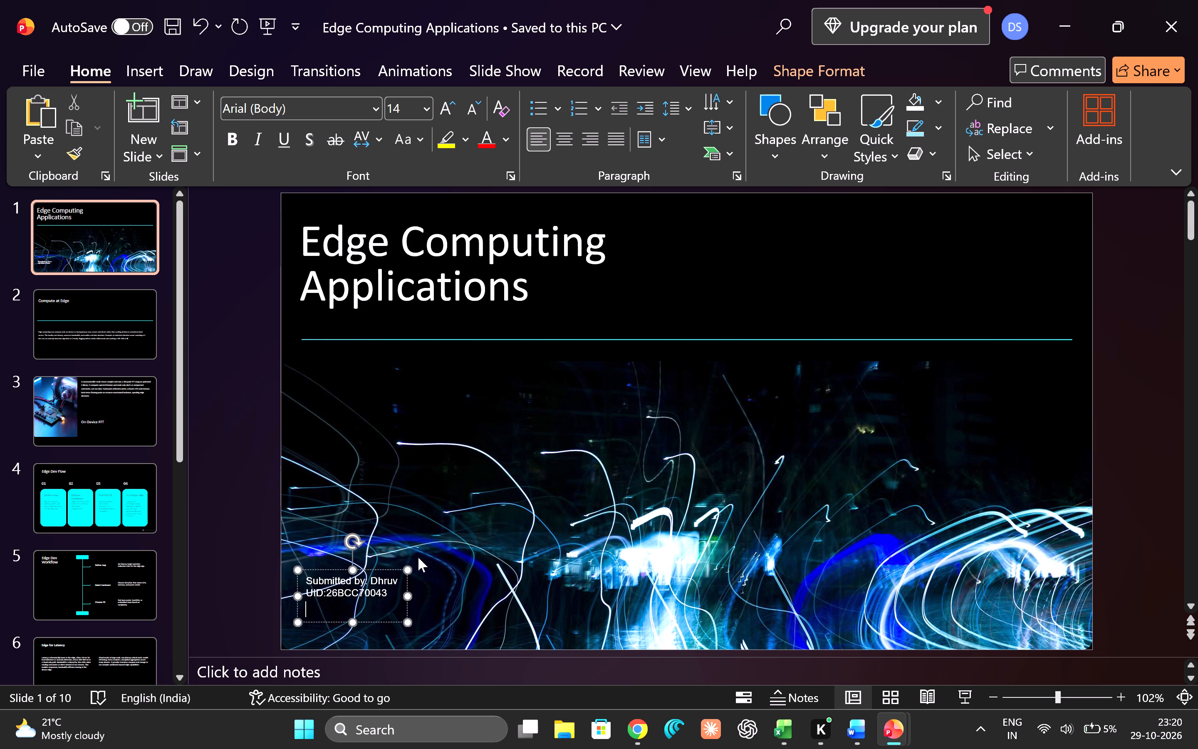
# Select both the "Submitted by:" and "UID:" lines on the title slide and set their font size to 16 pt.
pyautogui.moveTo(387, 586); pyautogui.dragTo(359, 591, button='right')
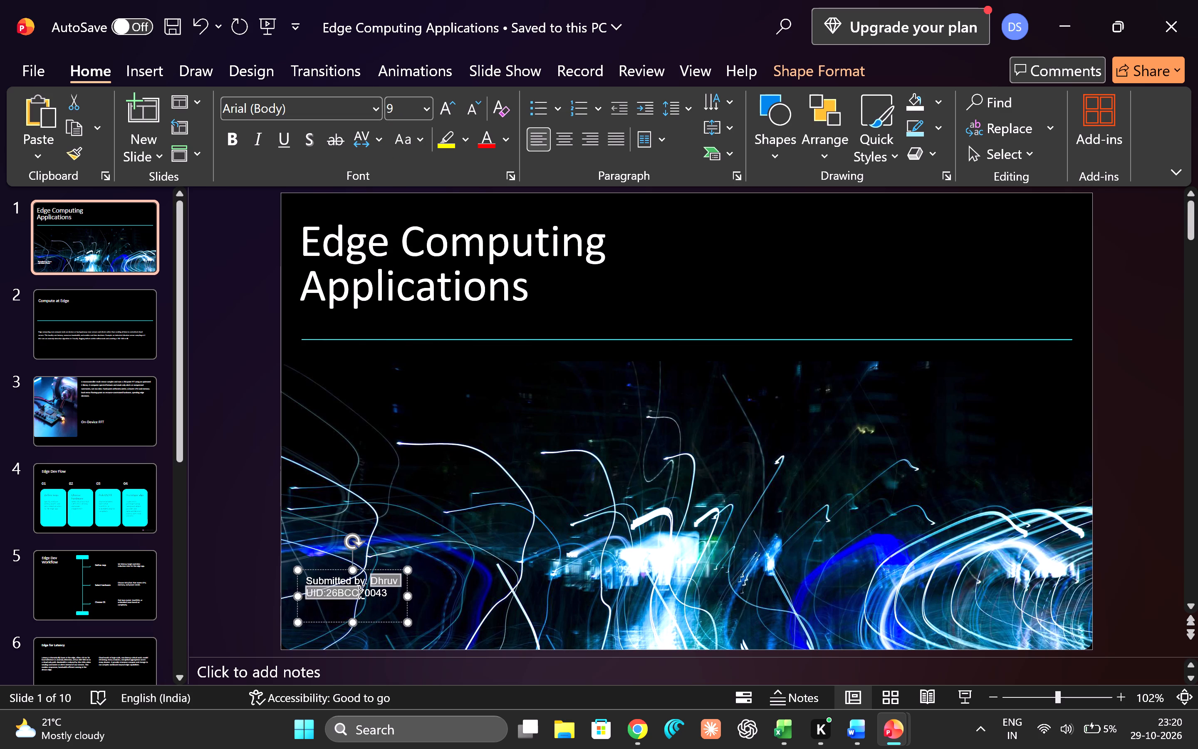
pyautogui.moveTo(359, 591); pyautogui.dragTo(397, 583, button='right')
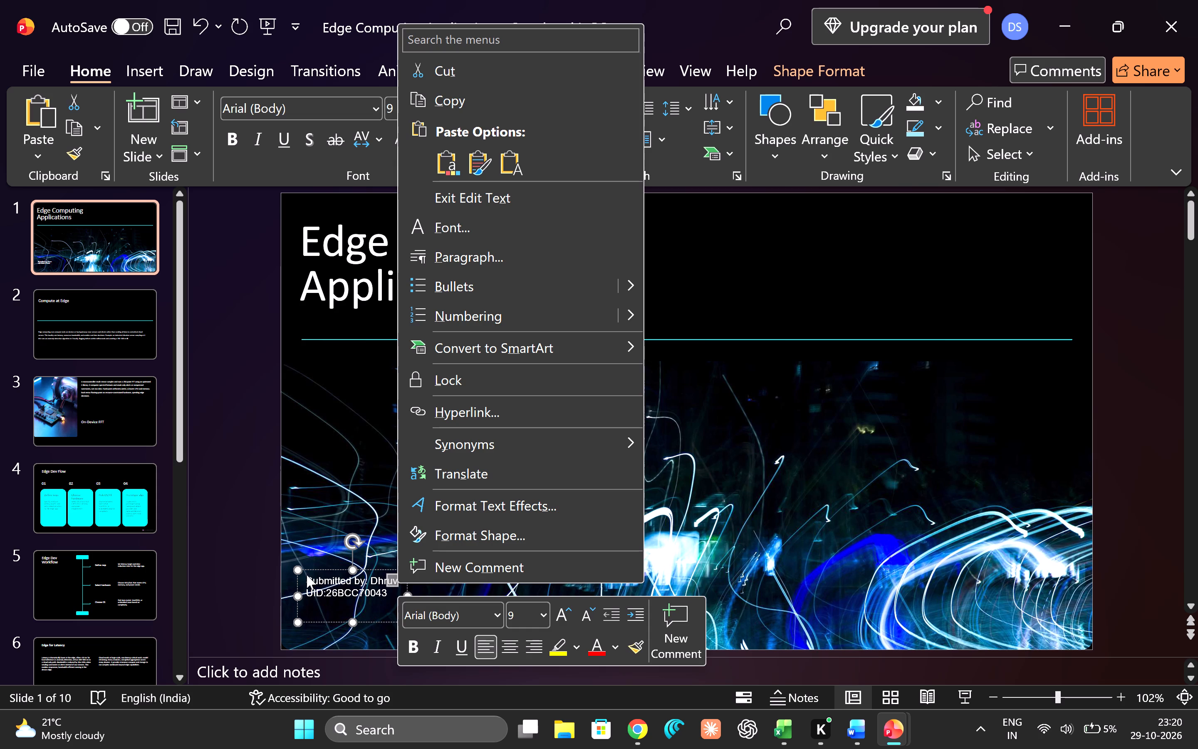
pyautogui.click(302, 573)
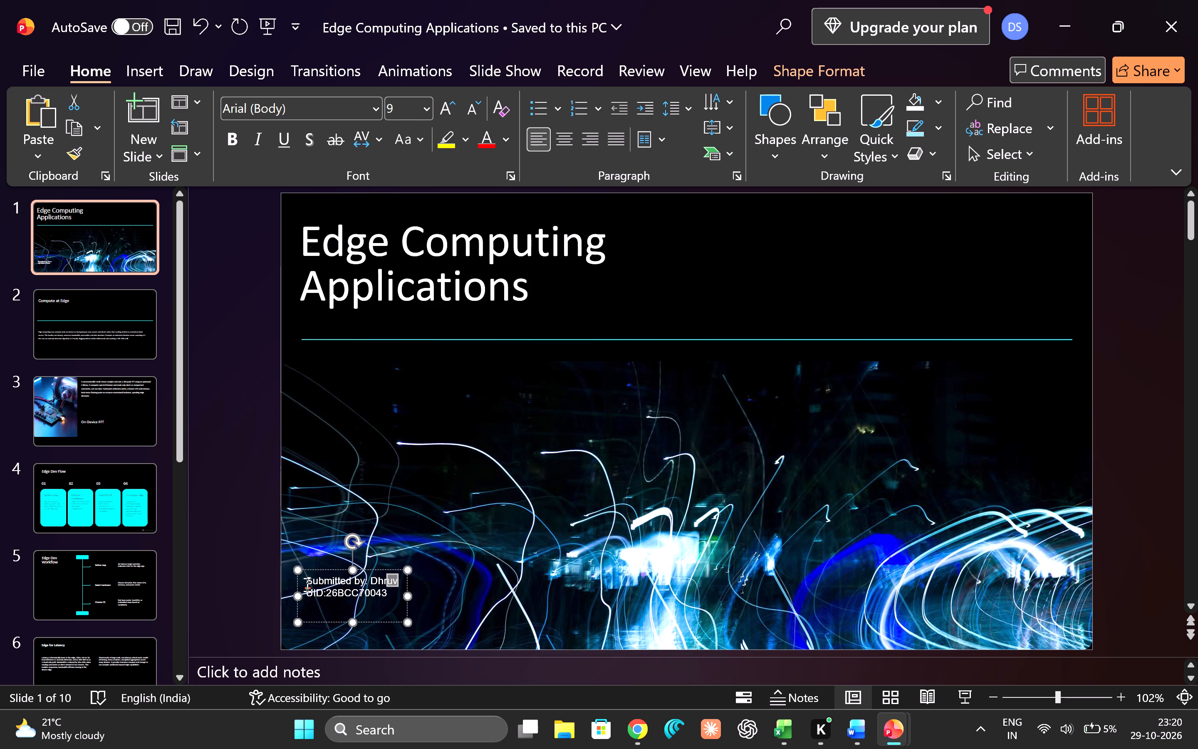
pyautogui.moveTo(306, 584); pyautogui.dragTo(393, 598, button='right')
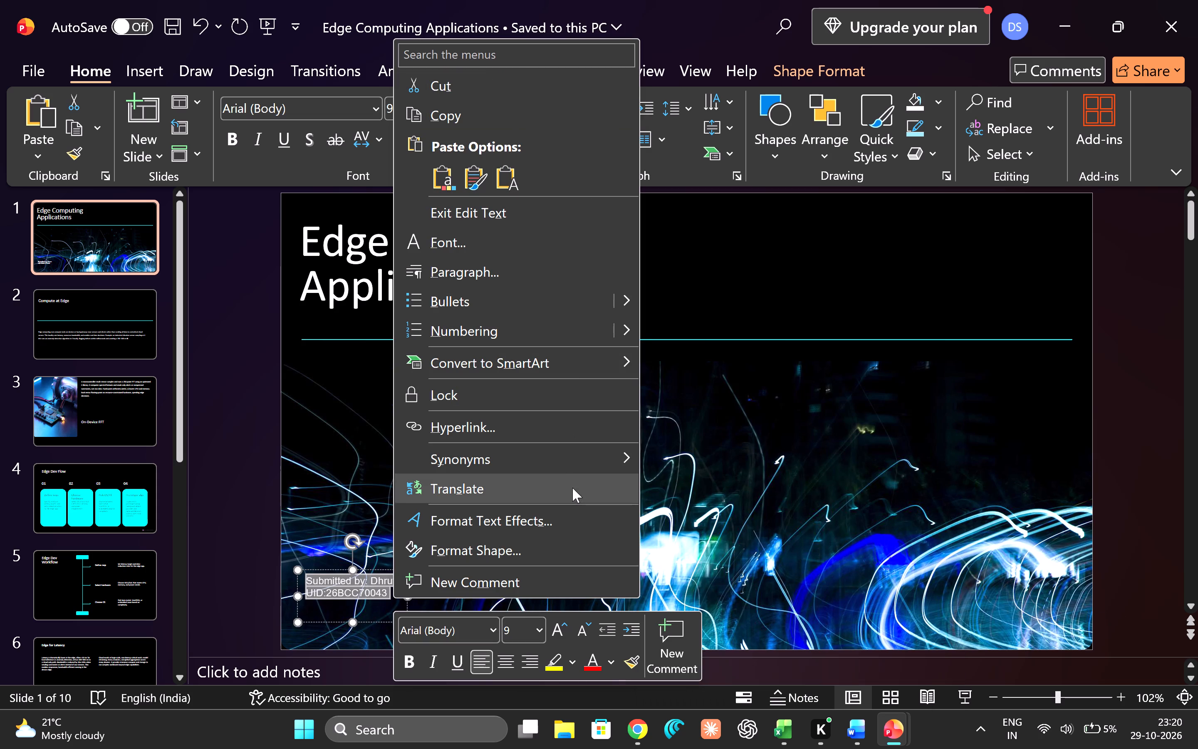
pyautogui.click(543, 635)
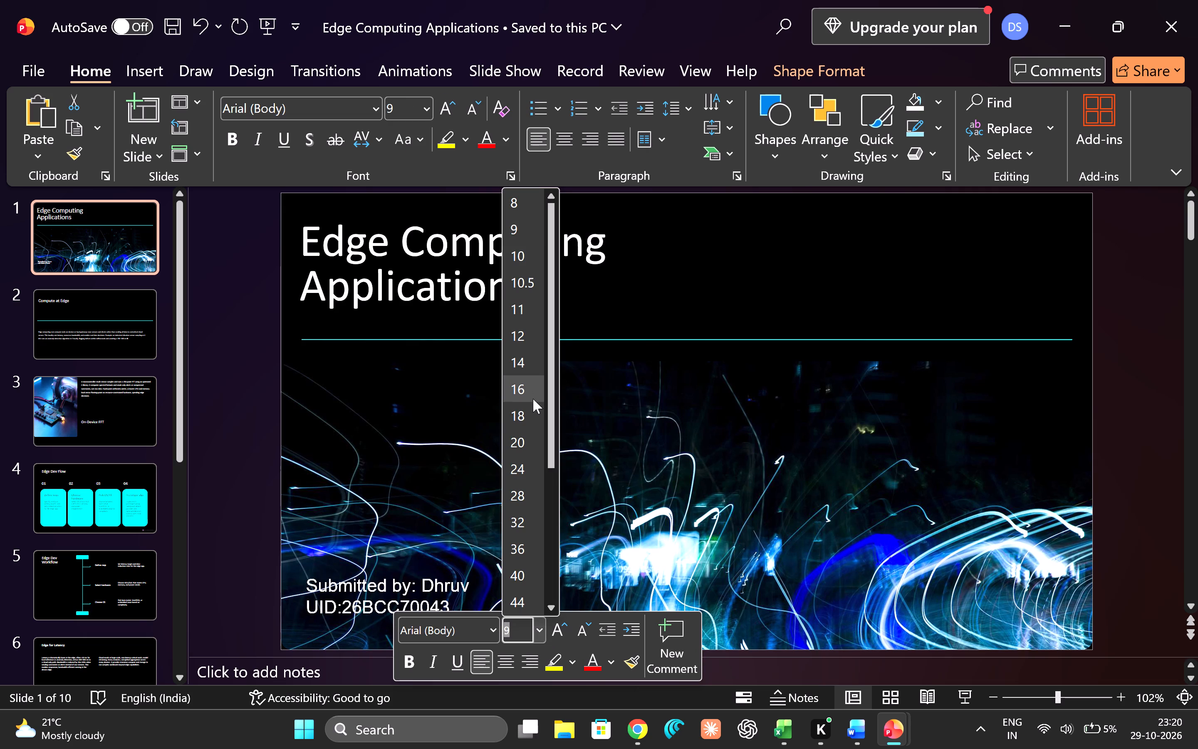
pyautogui.click(533, 399)
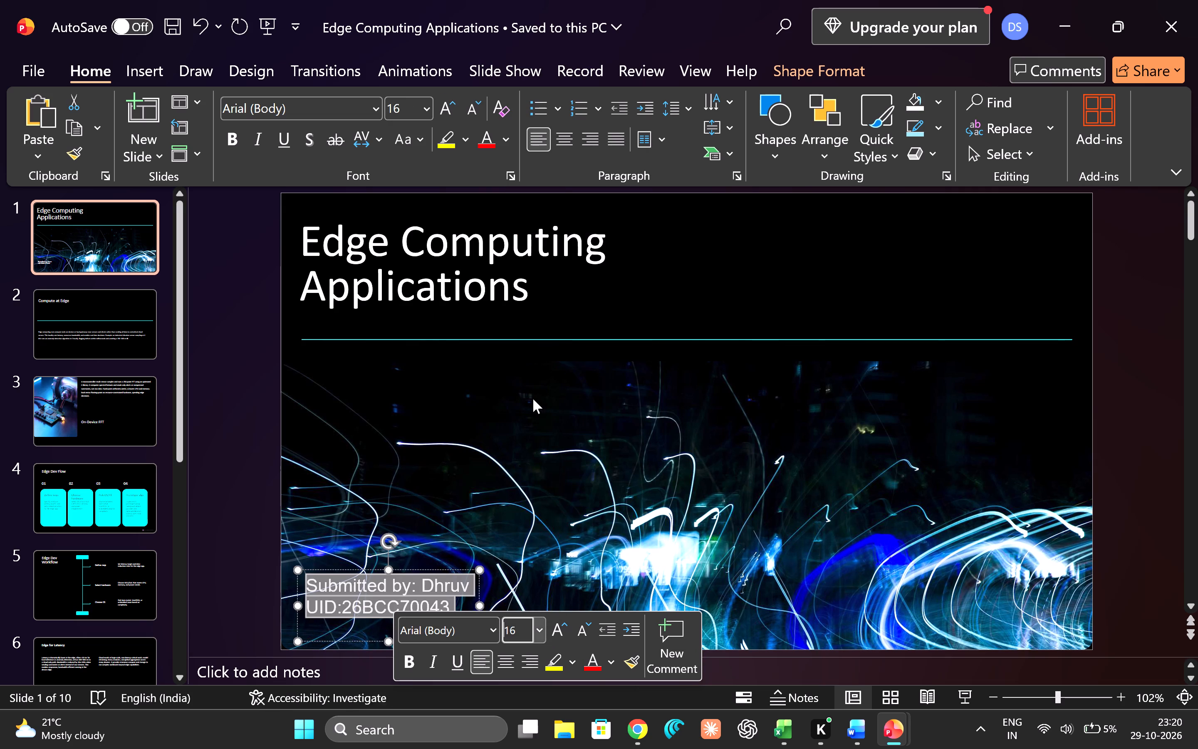
pyautogui.click(215, 540)
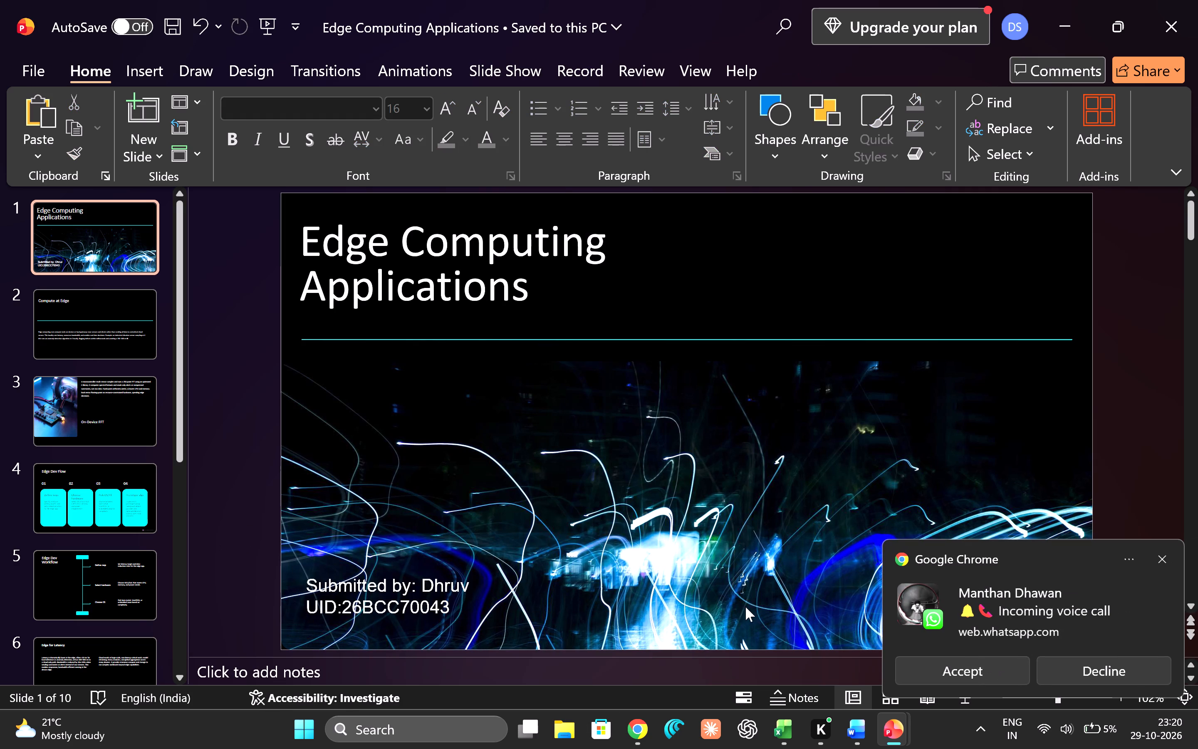
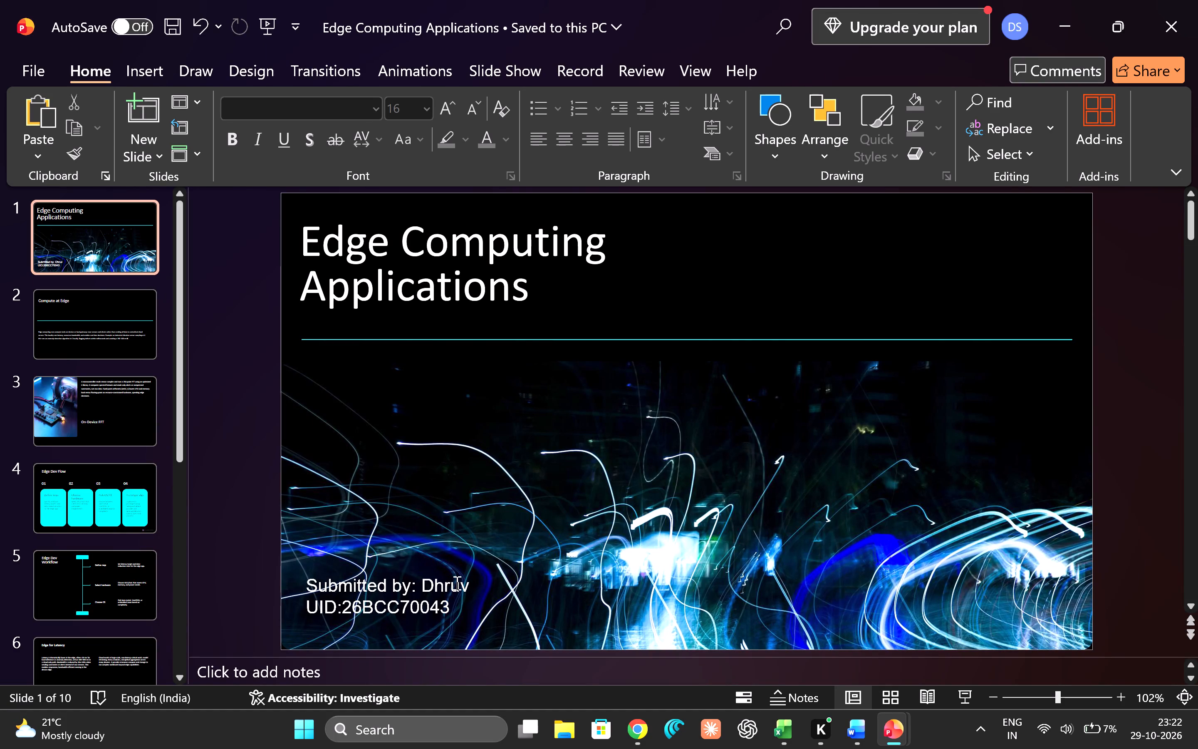
# Add a third line reading "Class:" below the UID line in the title slide's submitter text box.
pyautogui.click(450, 605)
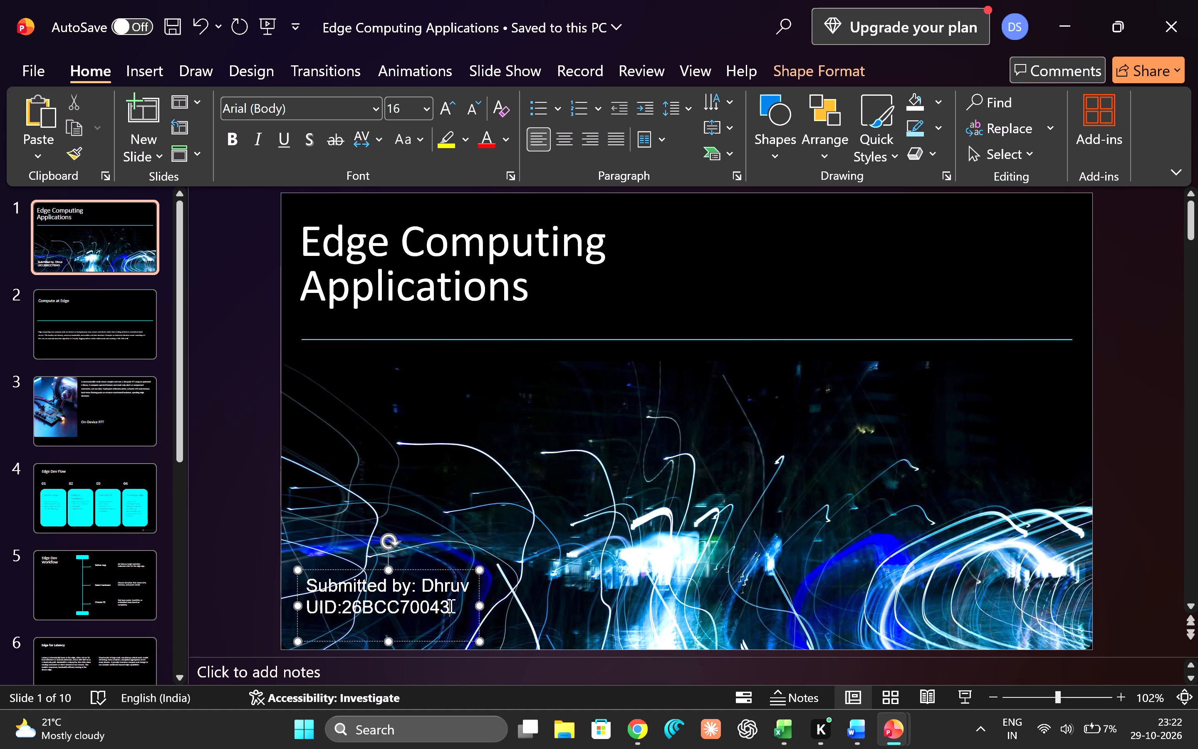
pyautogui.press('Return')
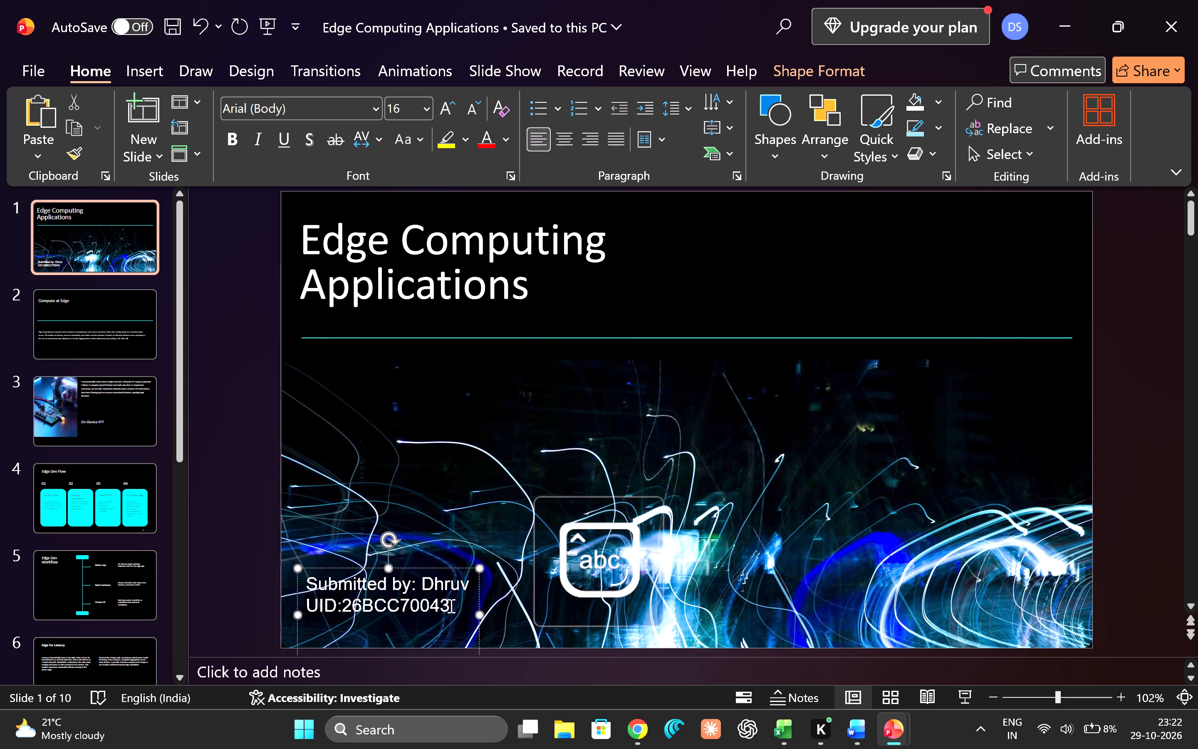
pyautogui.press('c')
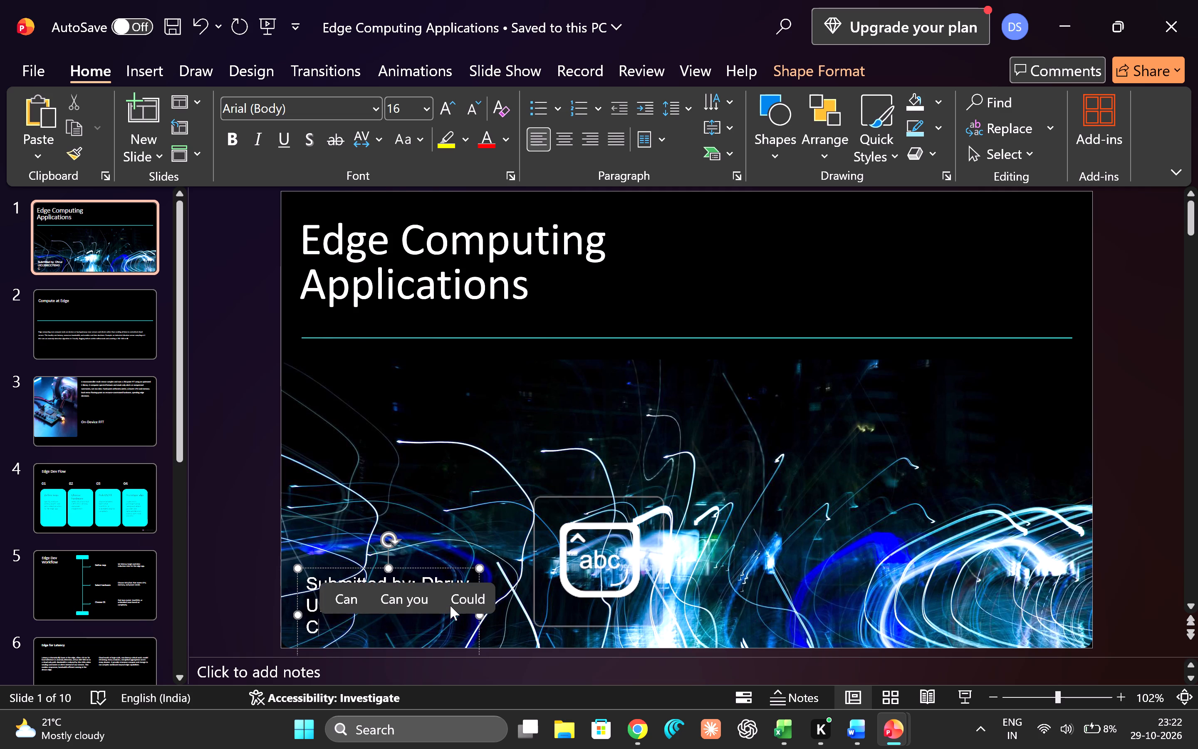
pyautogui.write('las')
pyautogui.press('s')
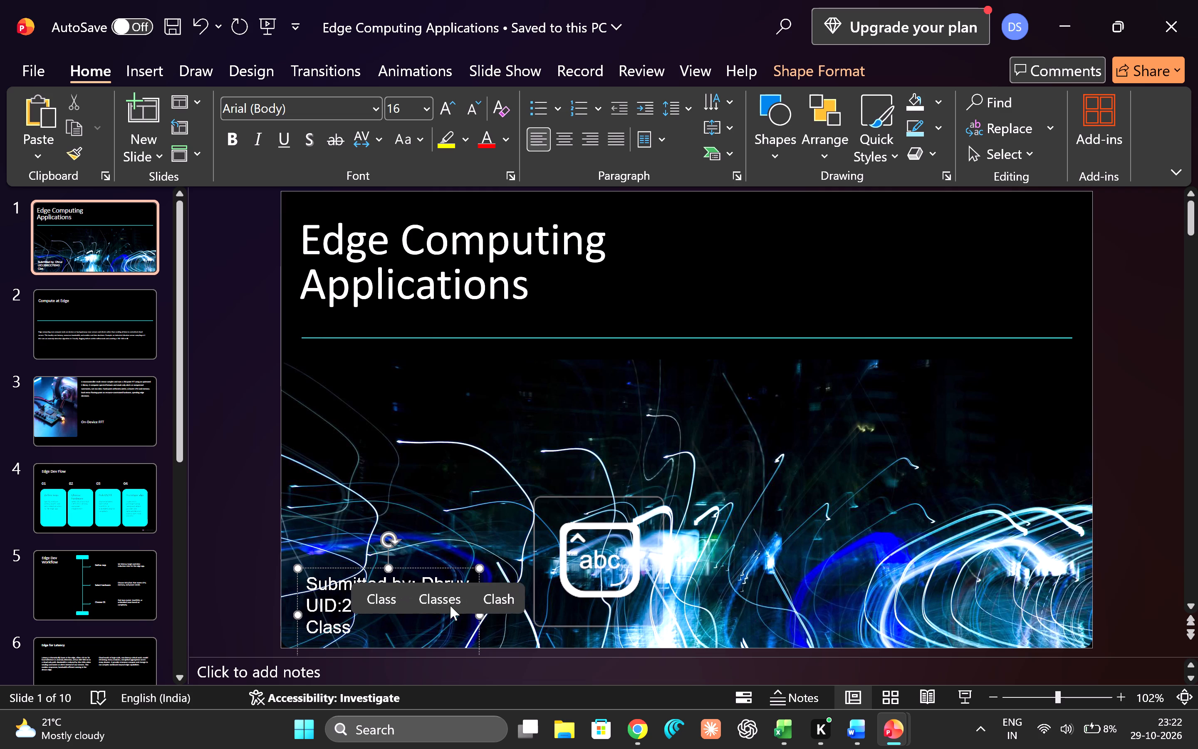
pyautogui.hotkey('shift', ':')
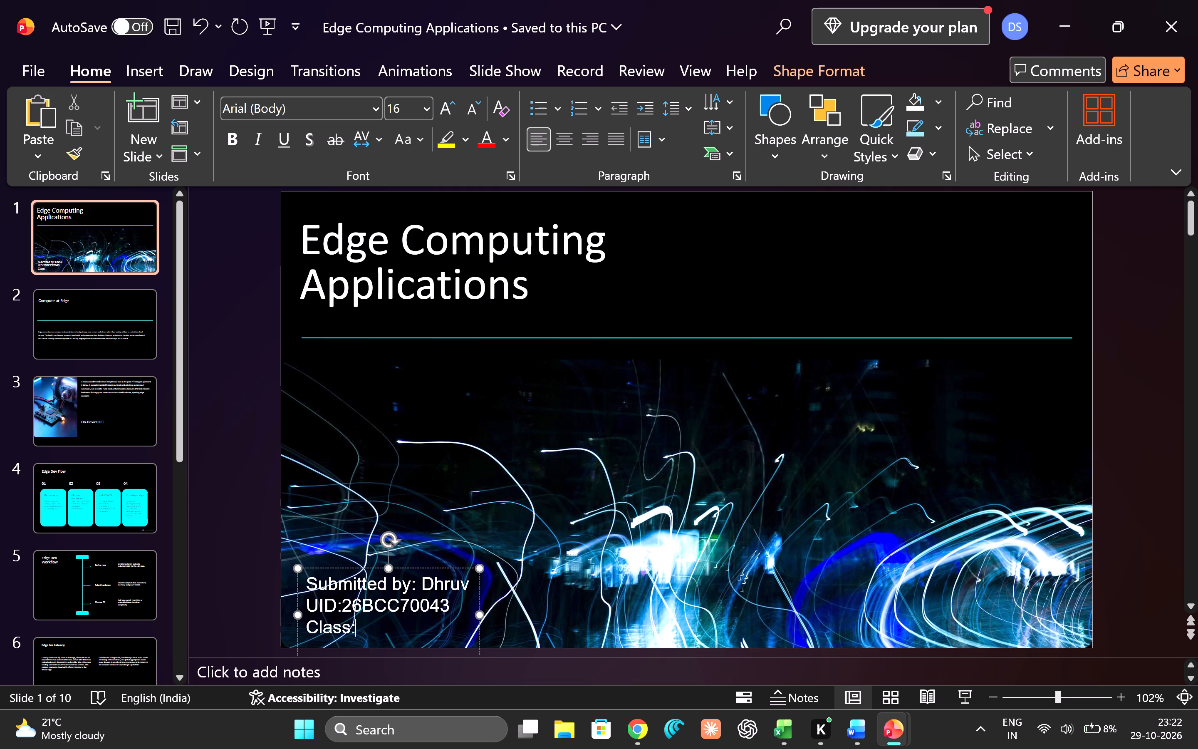
# Complete the "Class:" line in the title slide's submitter text box with "BCF+BCC 122-B".
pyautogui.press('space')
pyautogui.write('b')
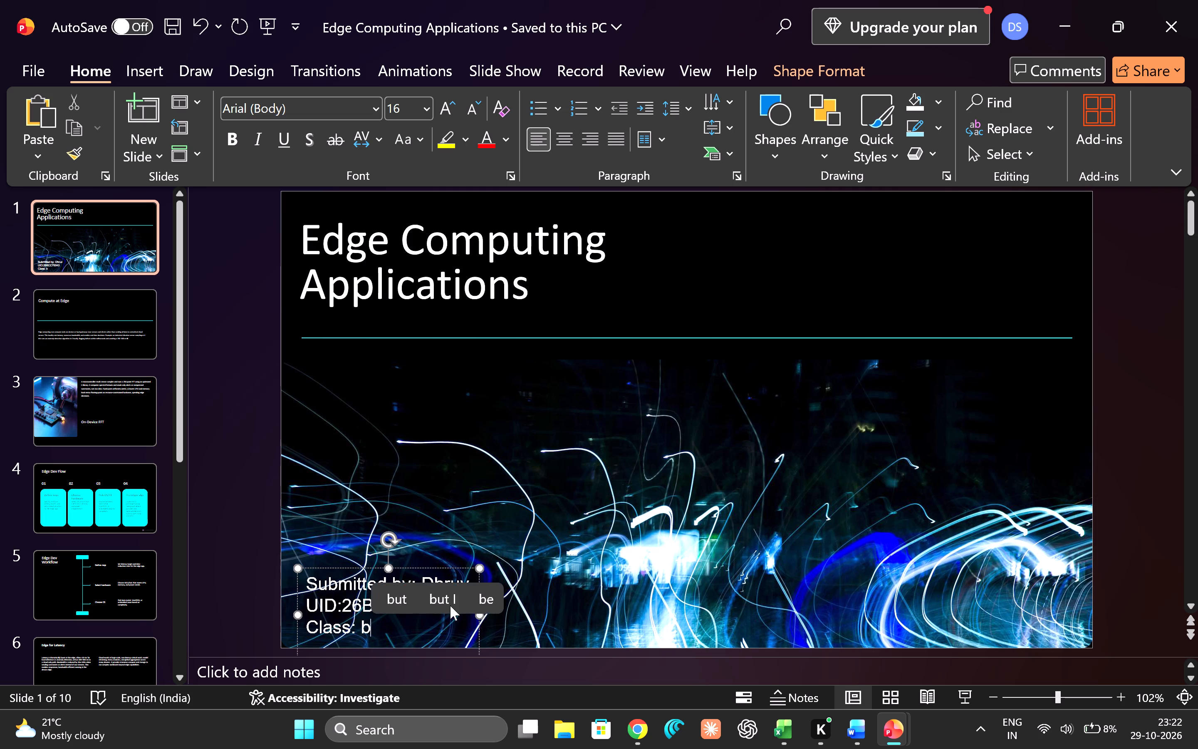
pyautogui.press('BackSpace')
pyautogui.write('BCF')
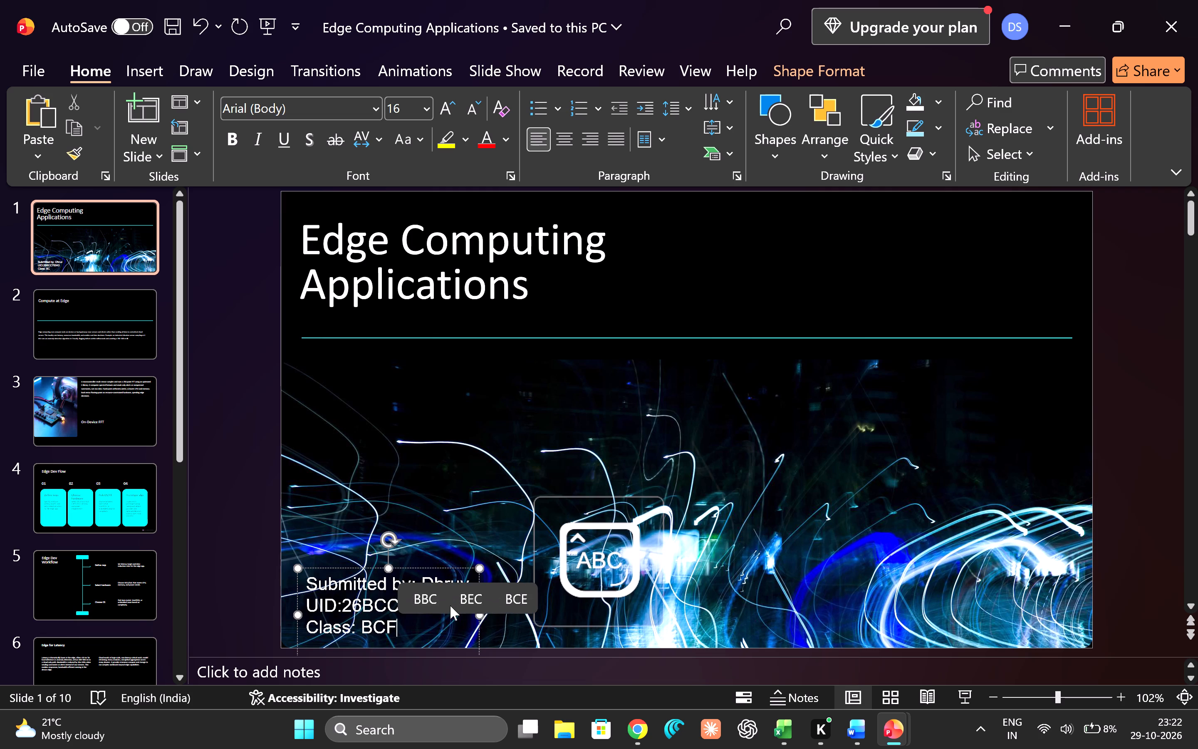
pyautogui.hotkey('shift', '+')
pyautogui.write('BCC')
pyautogui.press('space')
pyautogui.write('122B')
pyautogui.press('BackSpace')
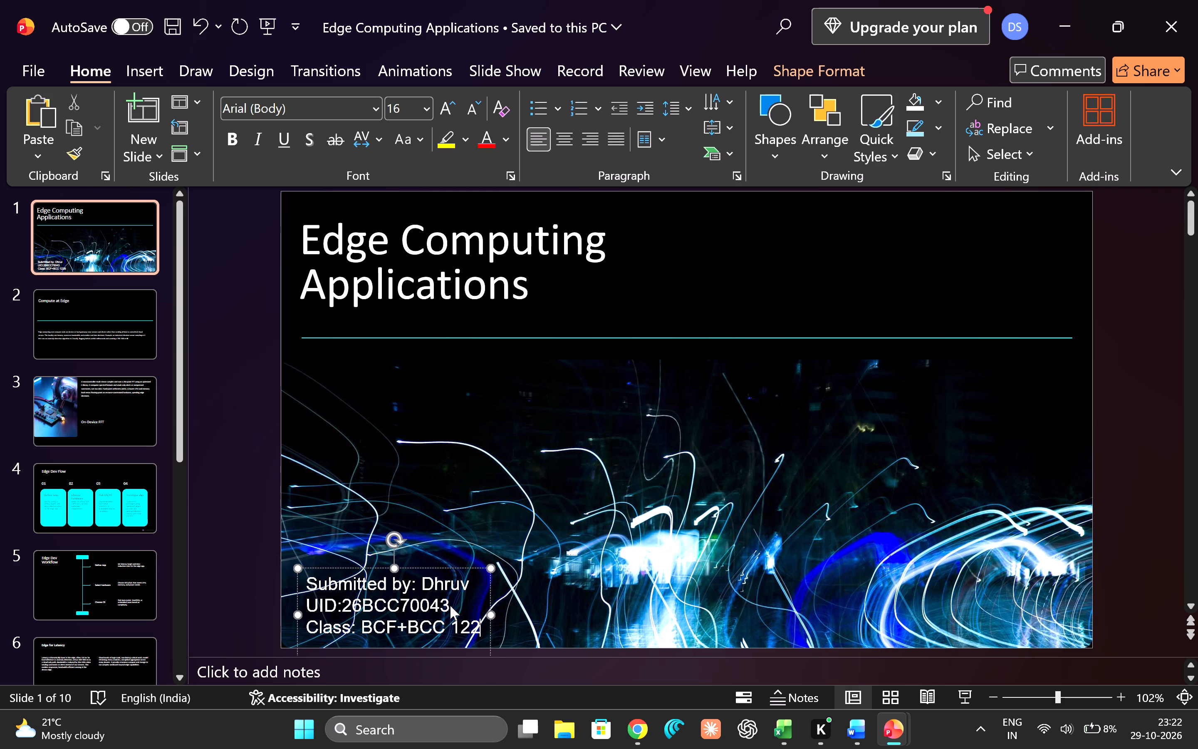
pyautogui.press('-')
pyautogui.press('b')
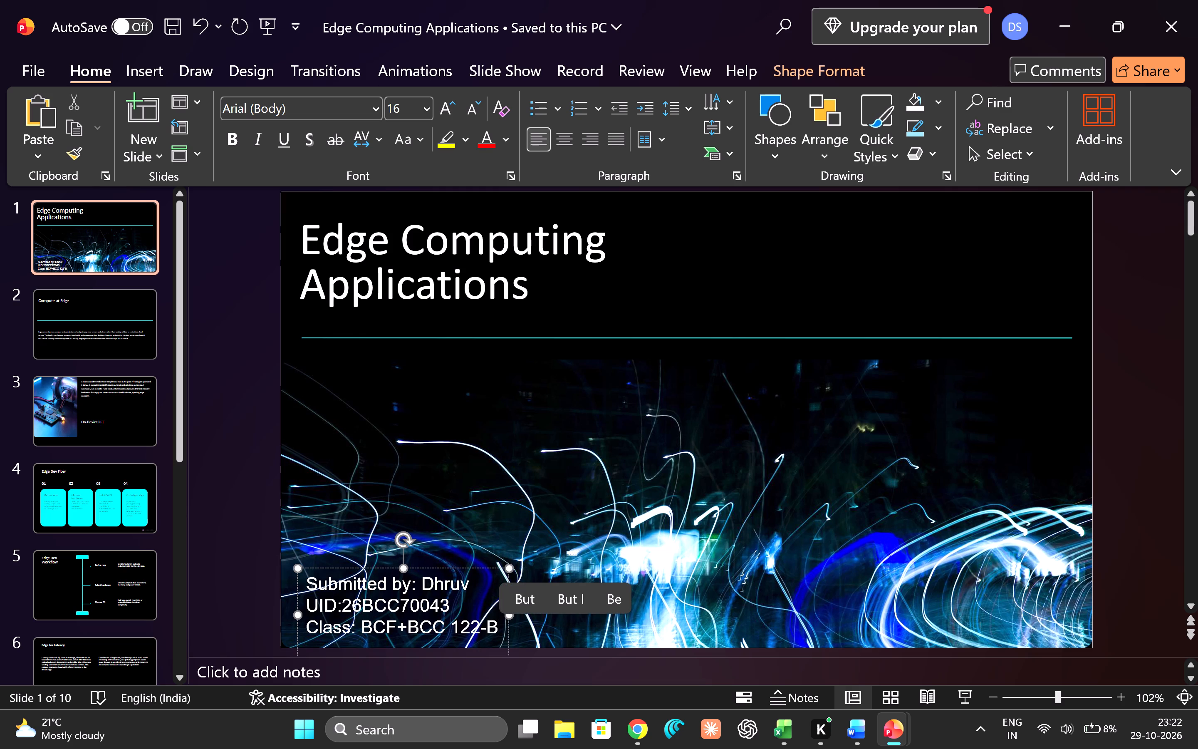
pyautogui.click(458, 459)
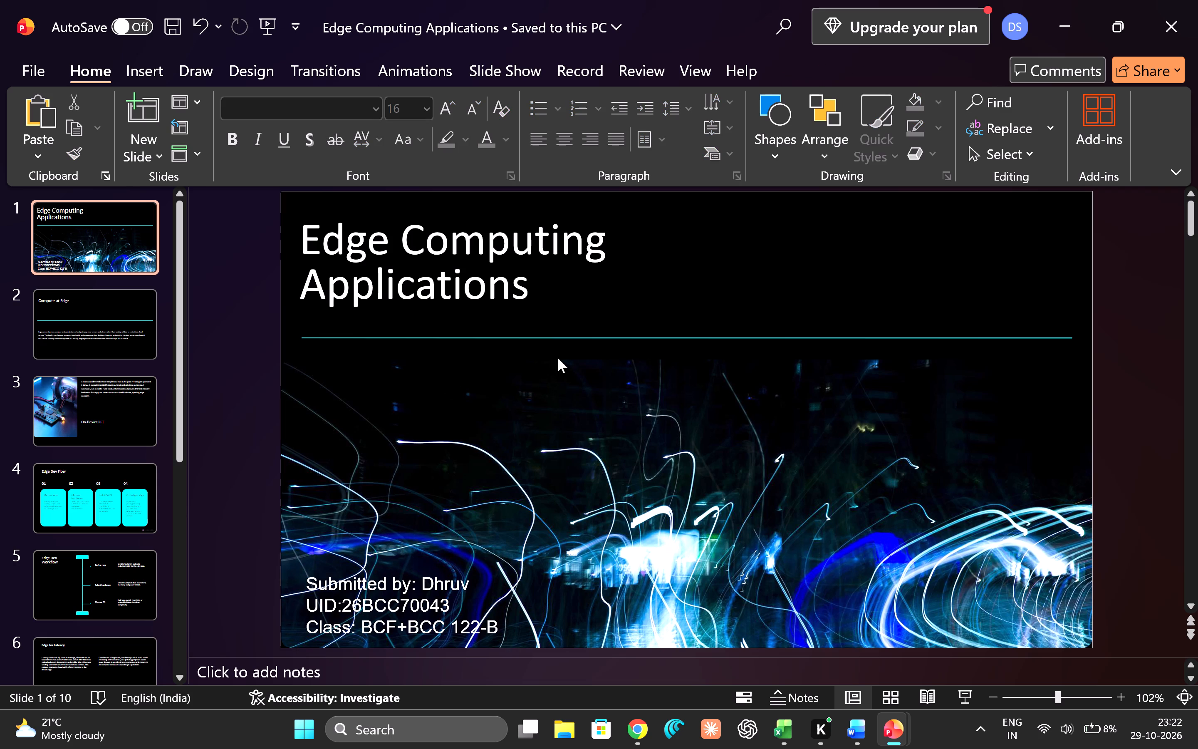
# Delete the stray "云" character at the end of the body text on the "Compute at Edge" slide.
pyautogui.scroll(-1, 558, 358)
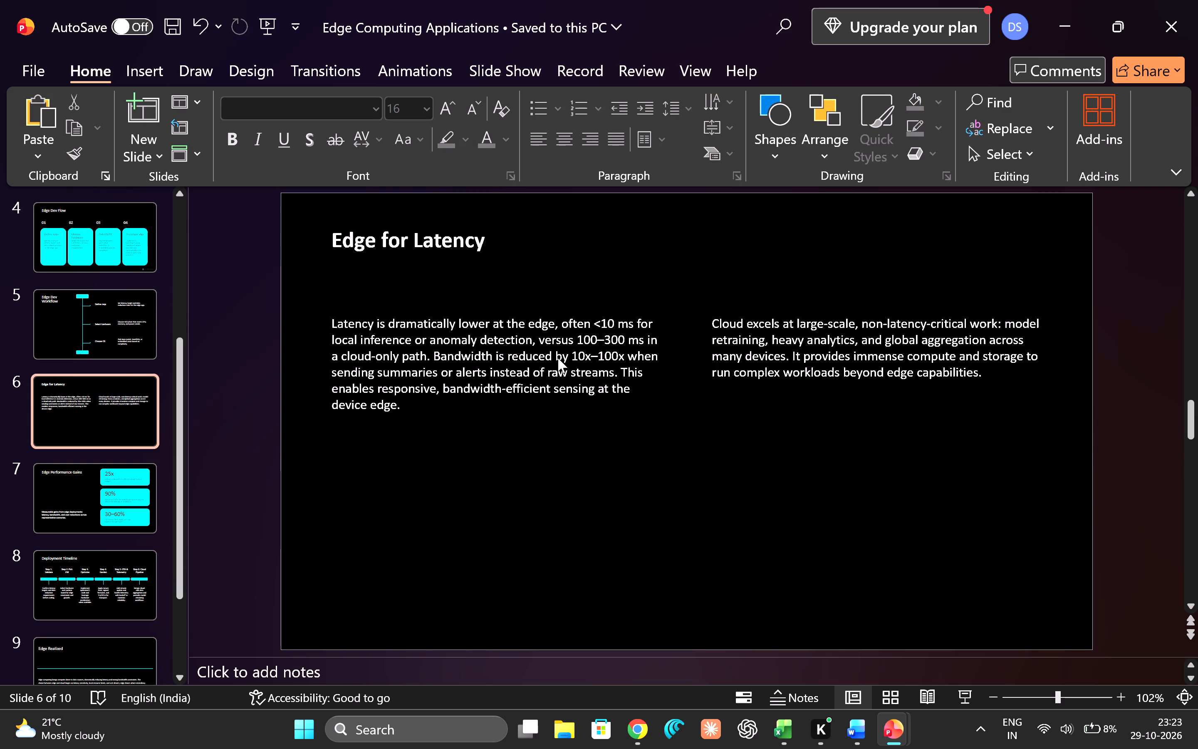
pyautogui.scroll(-1, 558, 358)
pyautogui.scroll(3, 558, 358)
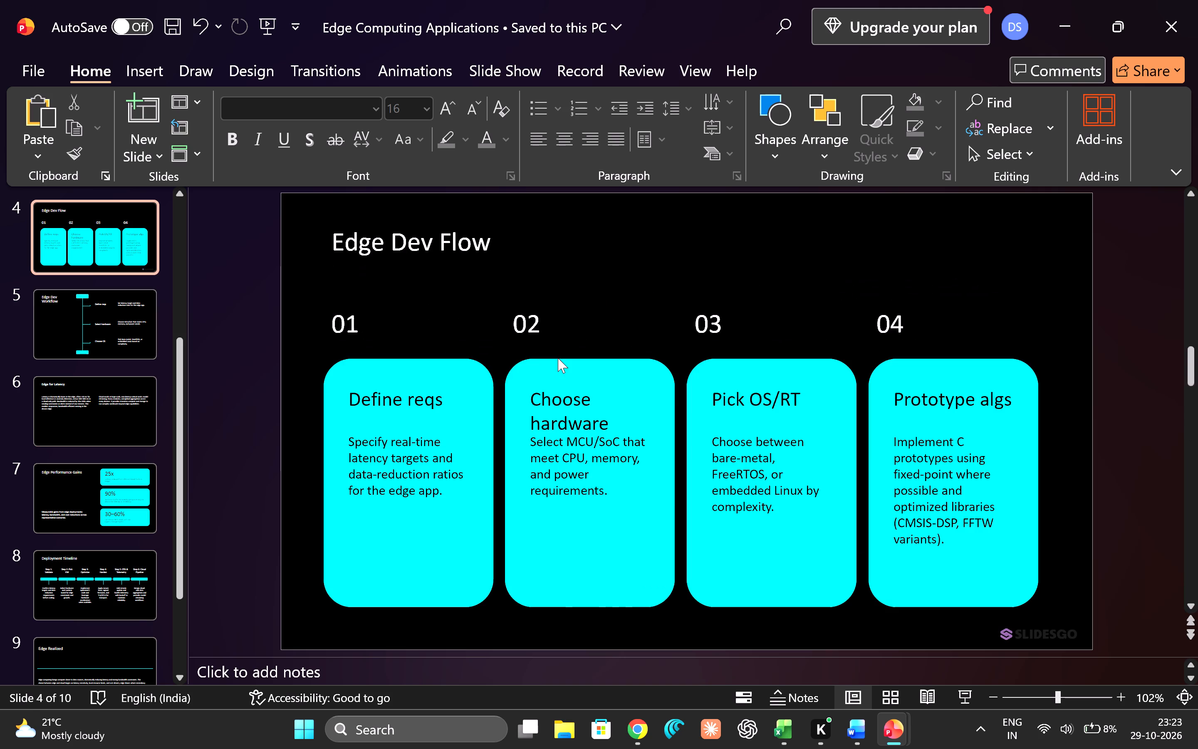
pyautogui.scroll(2, 558, 358)
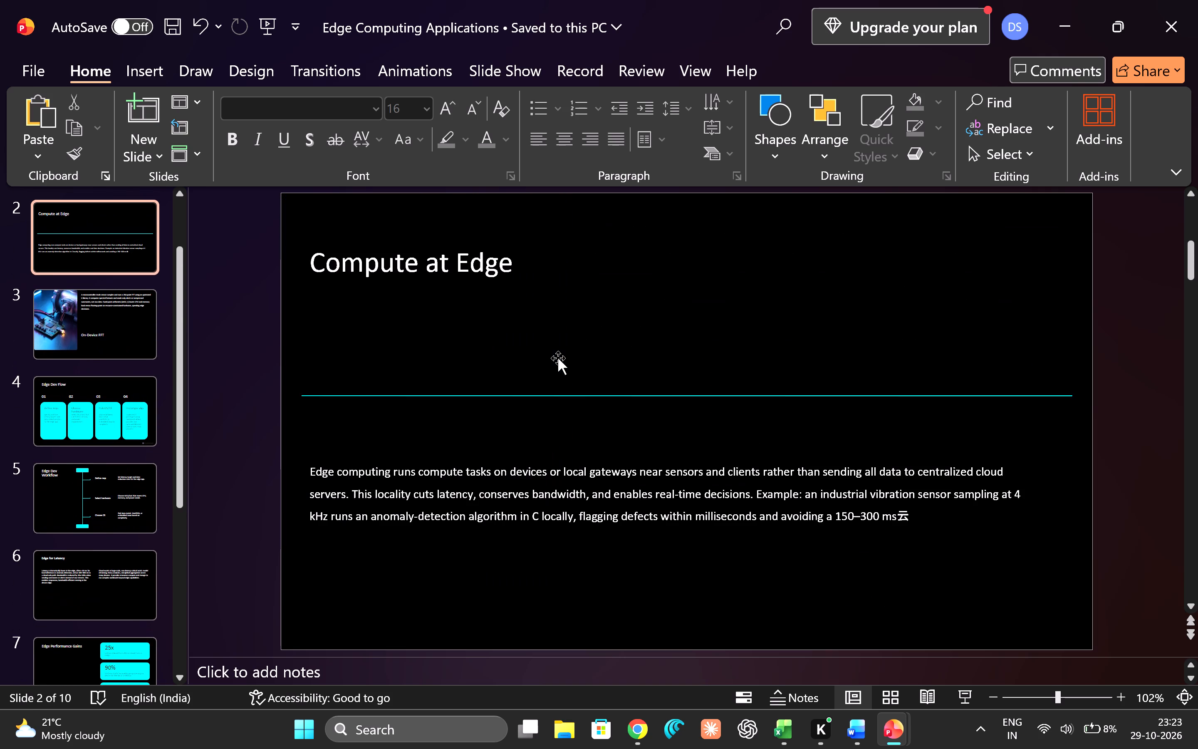
pyautogui.scroll(2, 558, 358)
pyautogui.click(917, 519)
pyautogui.press('BackSpace')
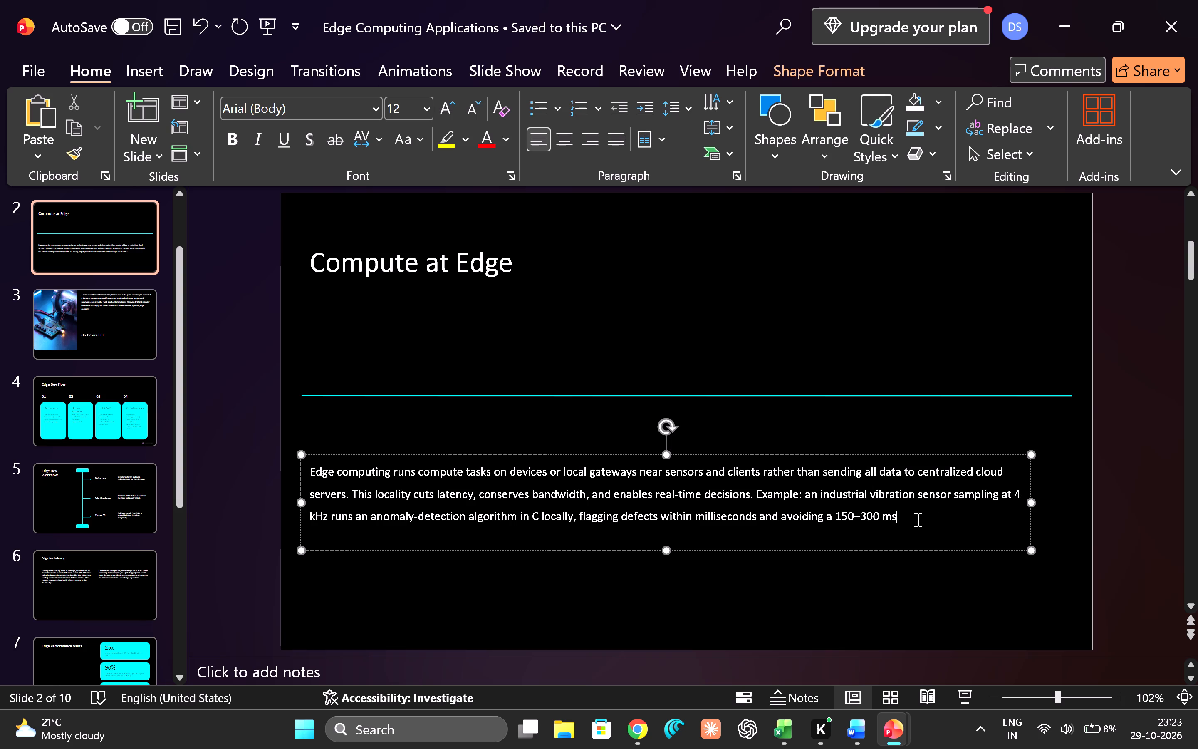
pyautogui.click(912, 570)
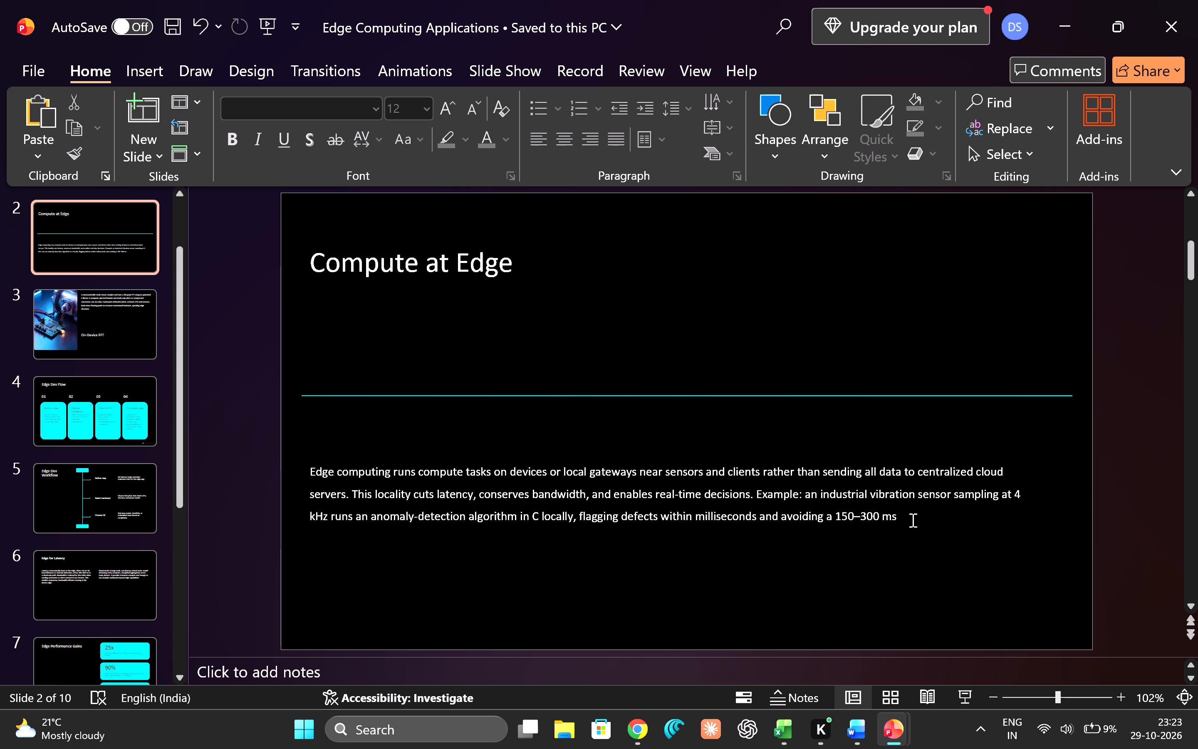
# Review the slides from "On-Device FFT" through "THANKS!" and back to the title slide, checking text and layout.
pyautogui.scroll(-1, 912, 520)
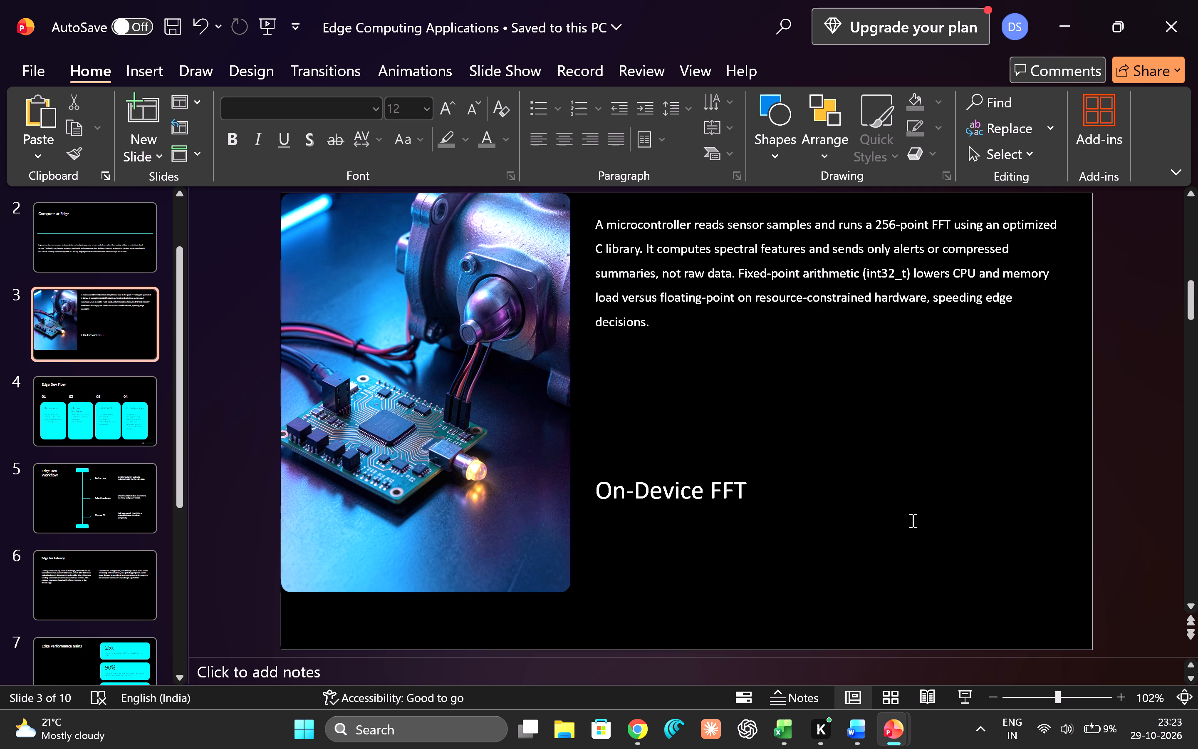
pyautogui.scroll(-1, 912, 520)
pyautogui.scroll(-2, 926, 402)
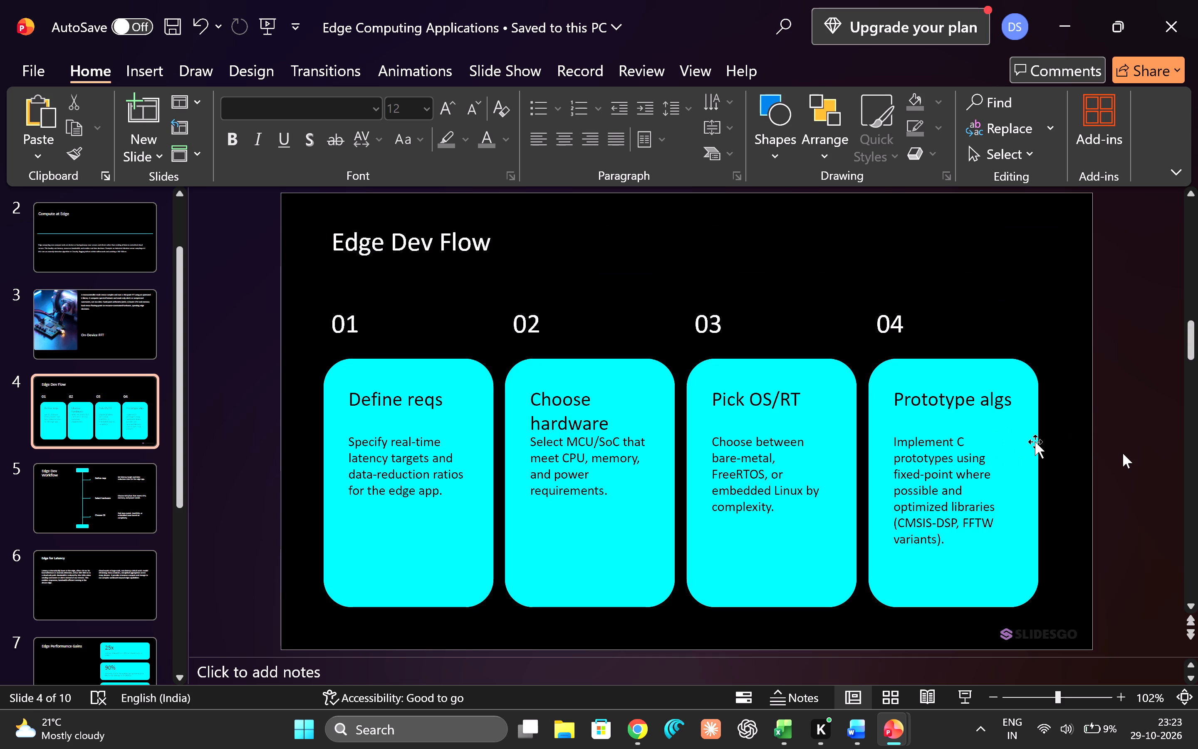
pyautogui.scroll(-3, 1123, 453)
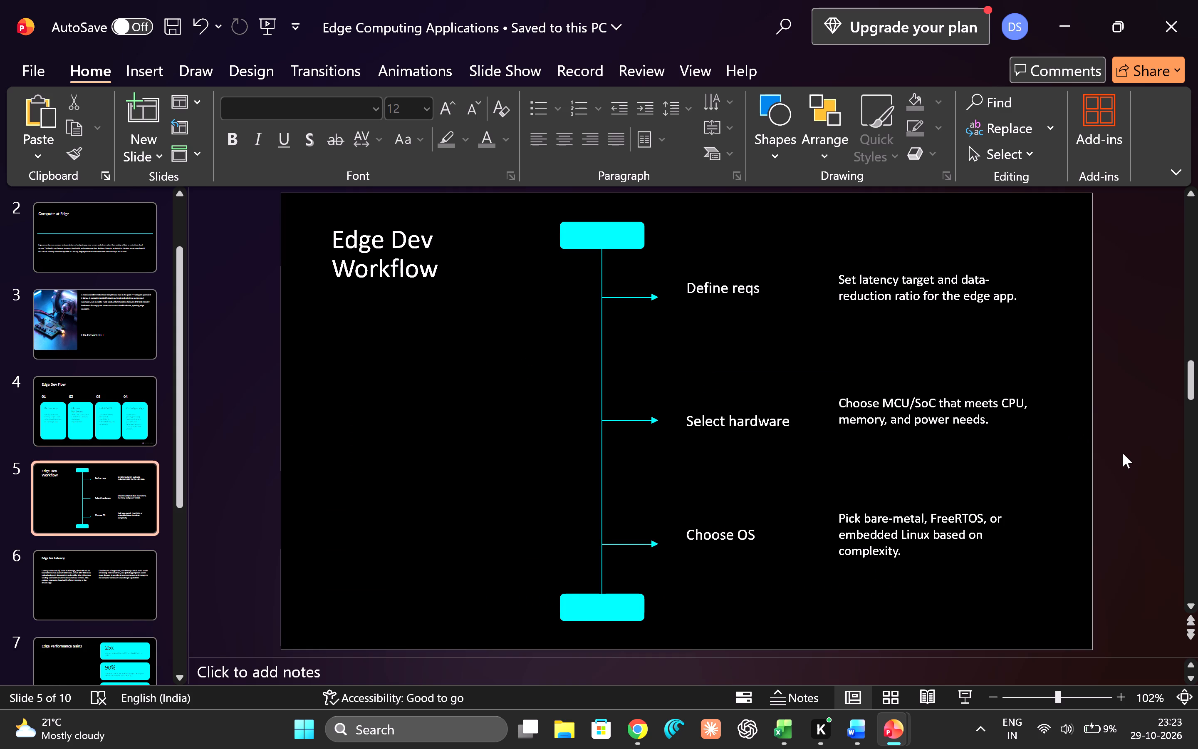
pyautogui.scroll(-3, 1123, 453)
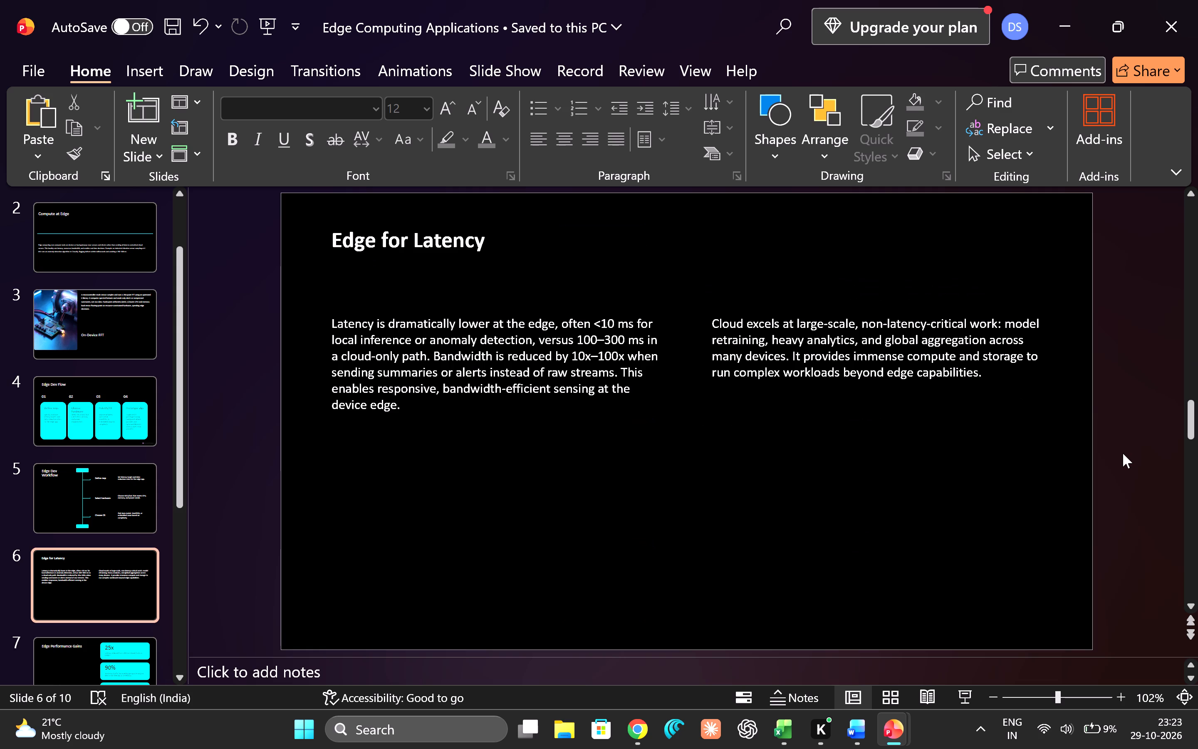
pyautogui.scroll(-3, 1123, 453)
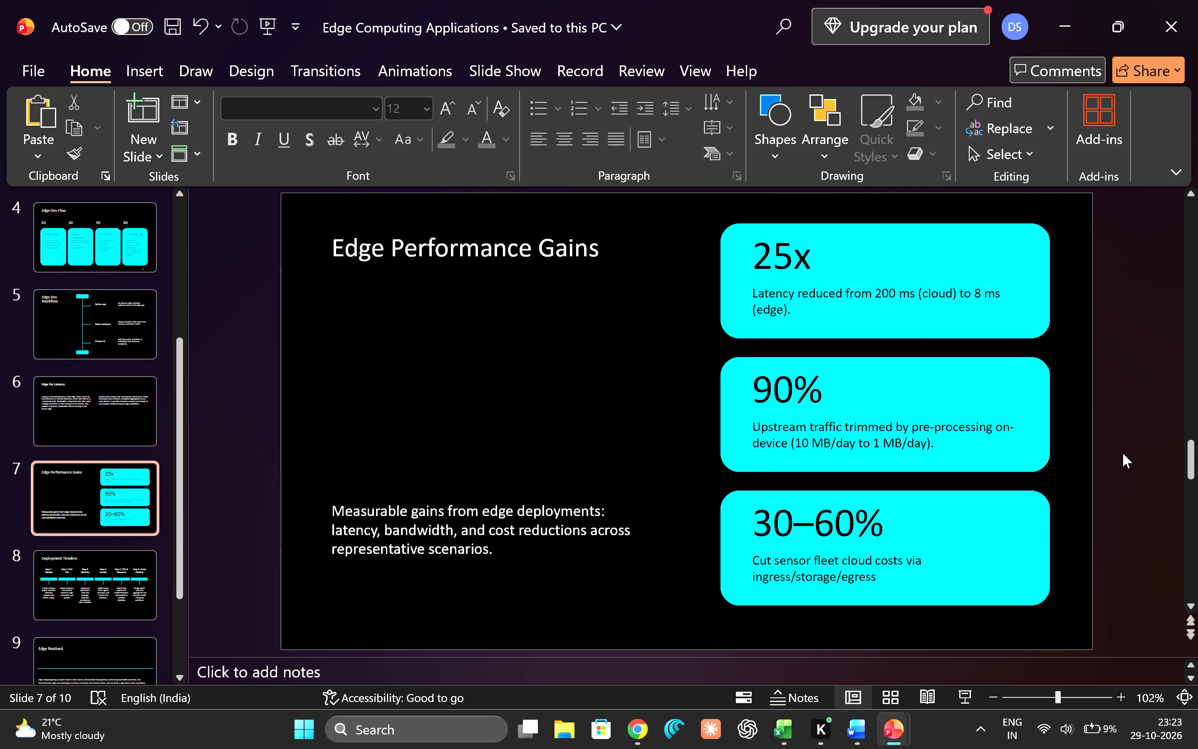
pyautogui.scroll(-1, 1123, 453)
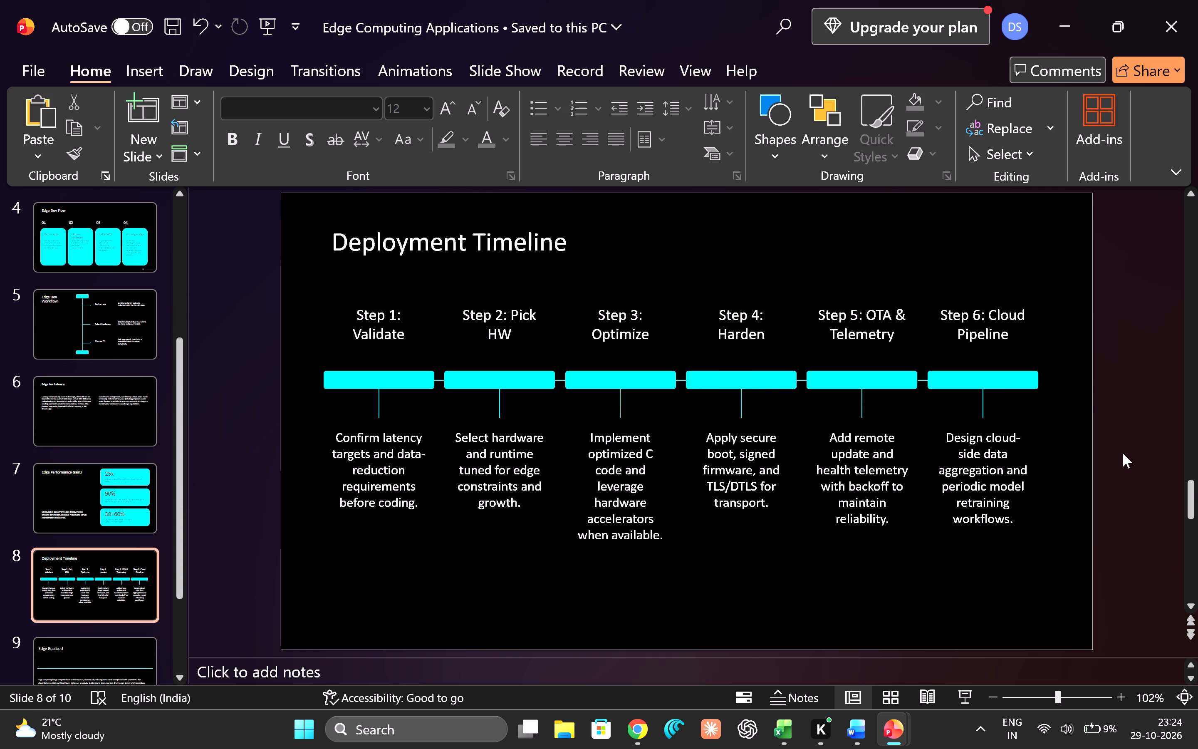
pyautogui.scroll(-2, 1123, 453)
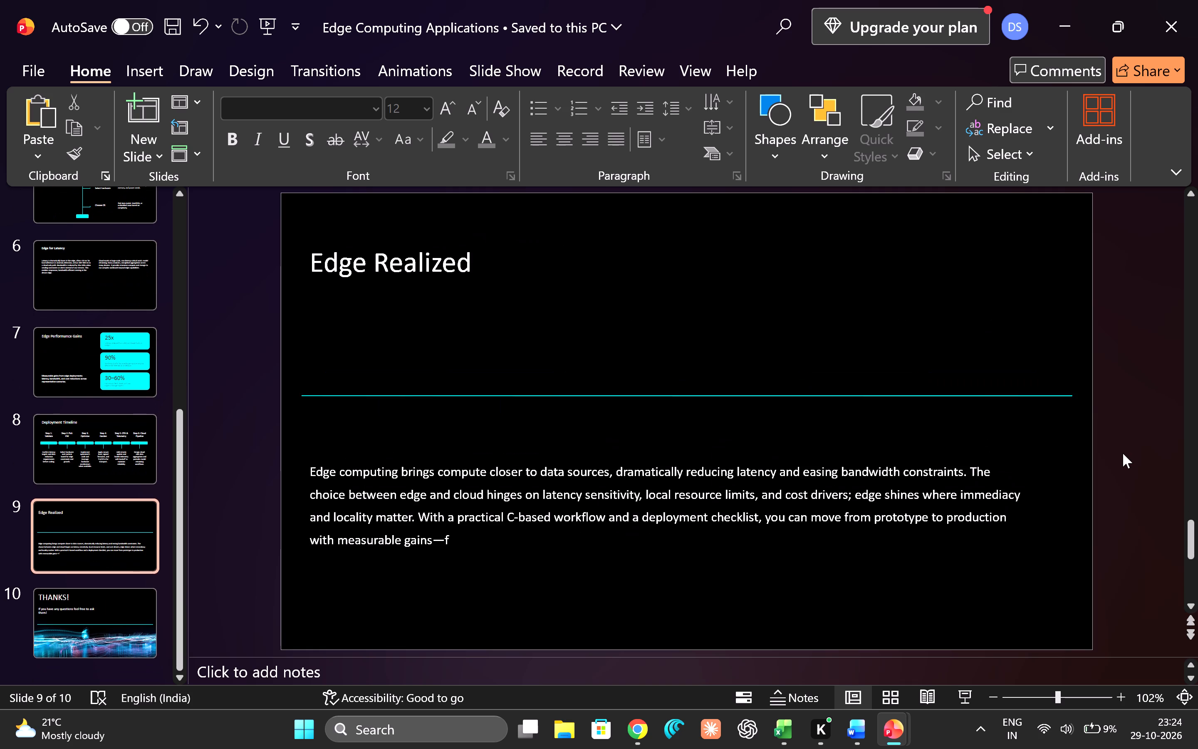
pyautogui.scroll(-1, 1123, 453)
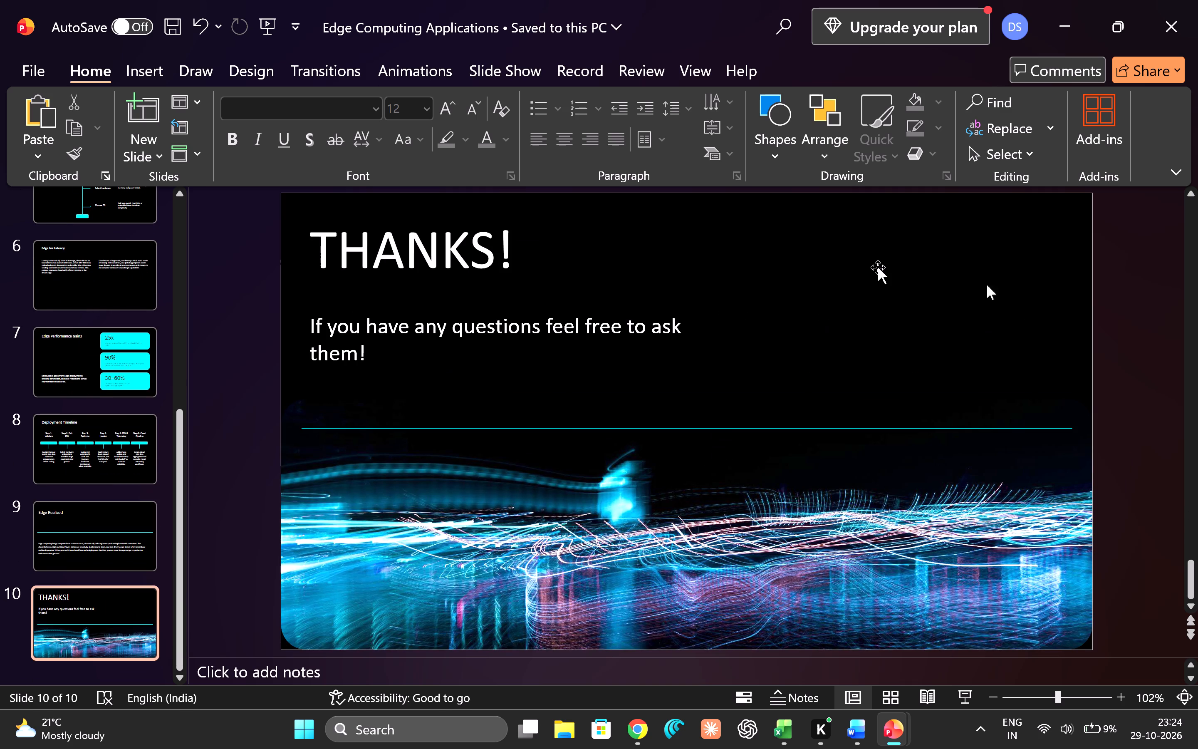
pyautogui.scroll(1, 1138, 350)
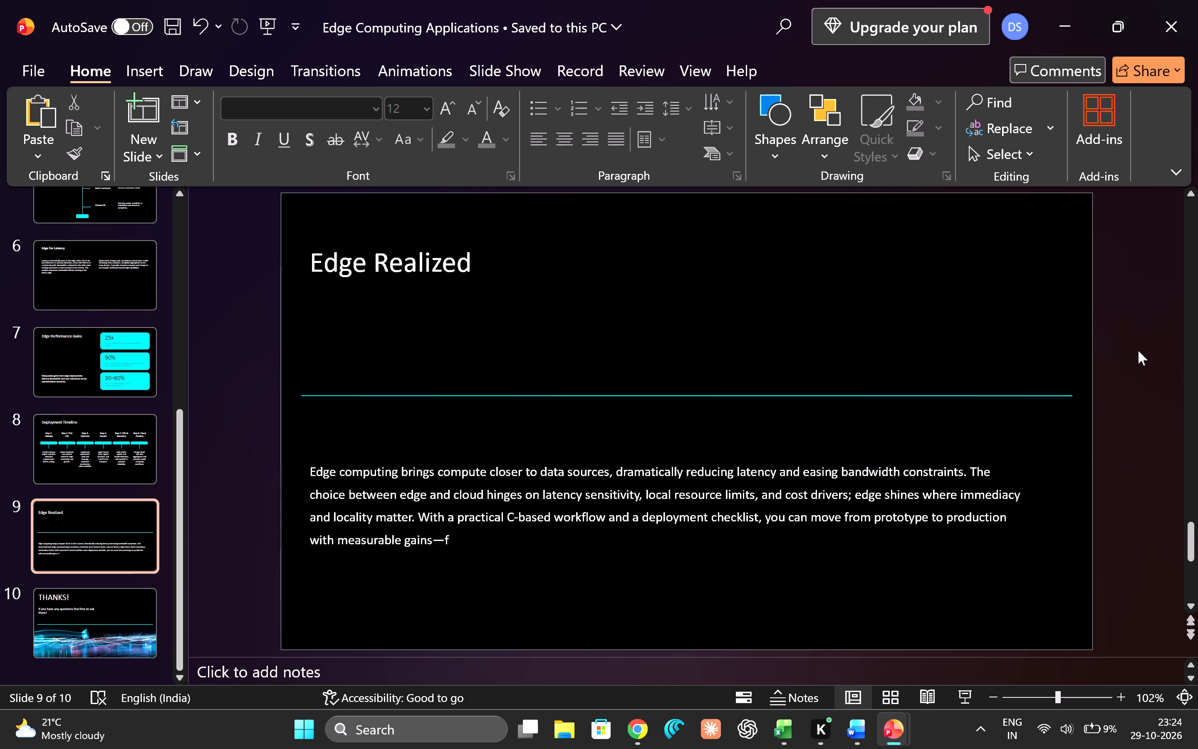
pyautogui.scroll(2, 1138, 350)
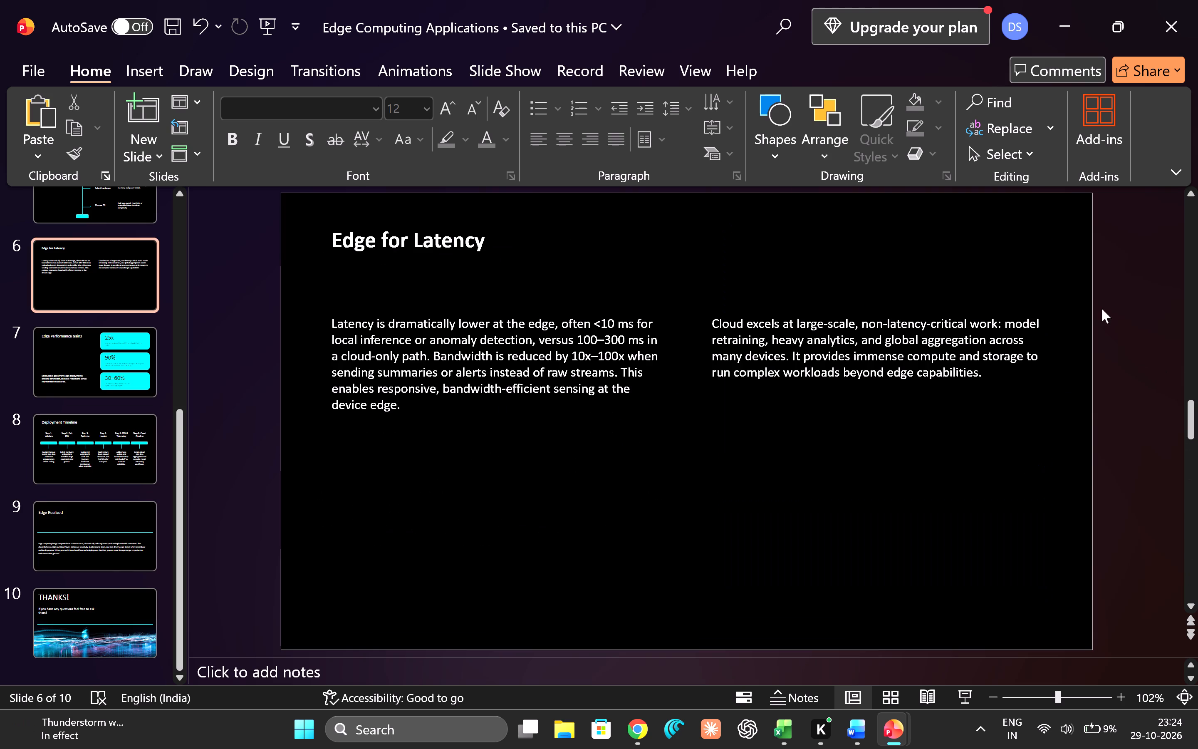
pyautogui.scroll(3, 1122, 334)
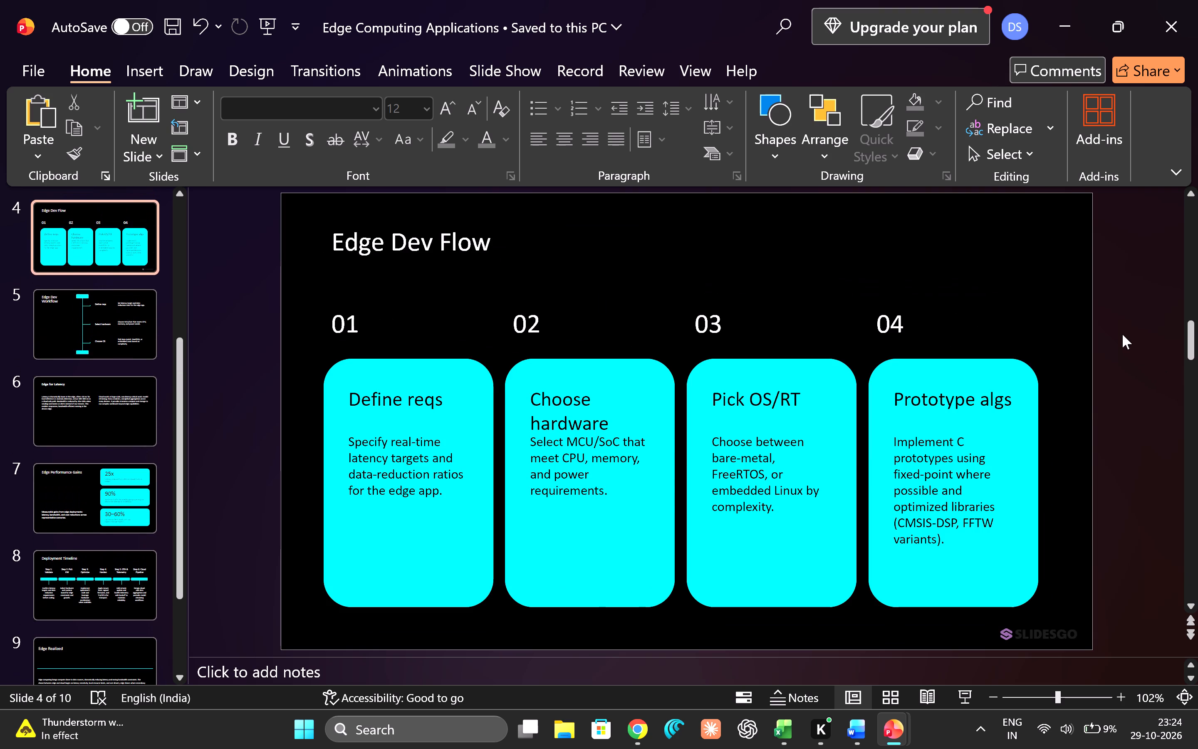
pyautogui.scroll(2, 1122, 334)
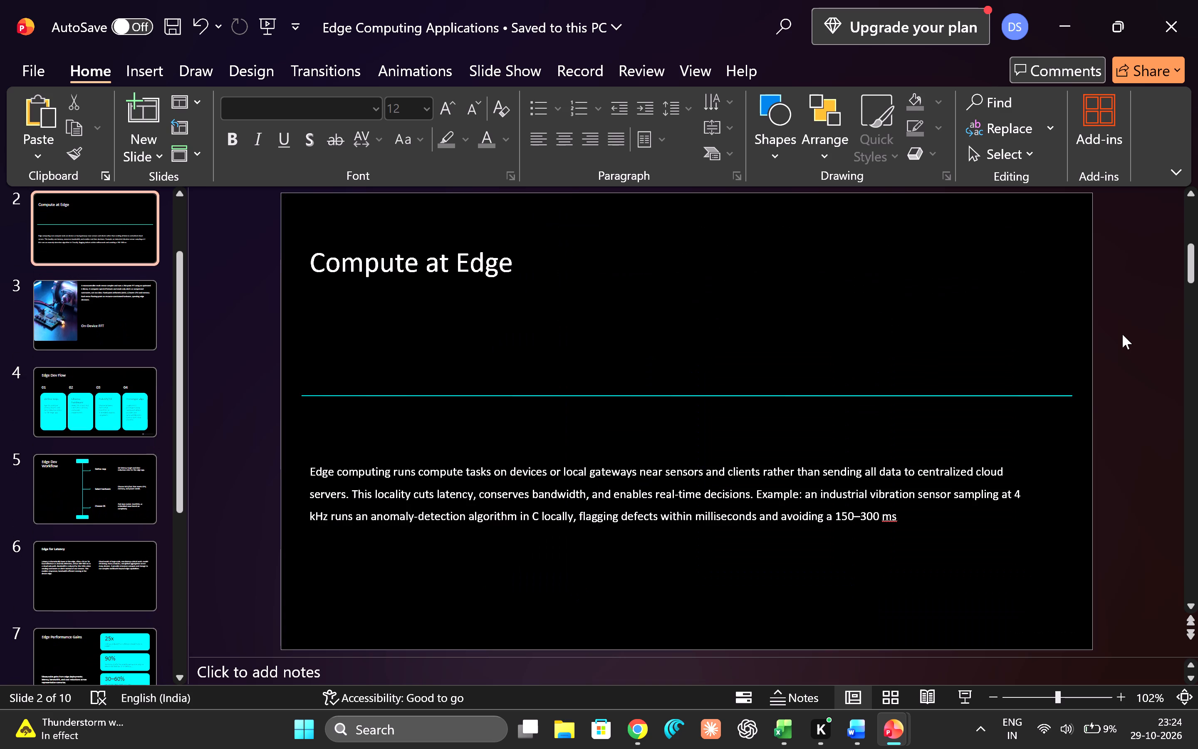
pyautogui.scroll(3, 1122, 334)
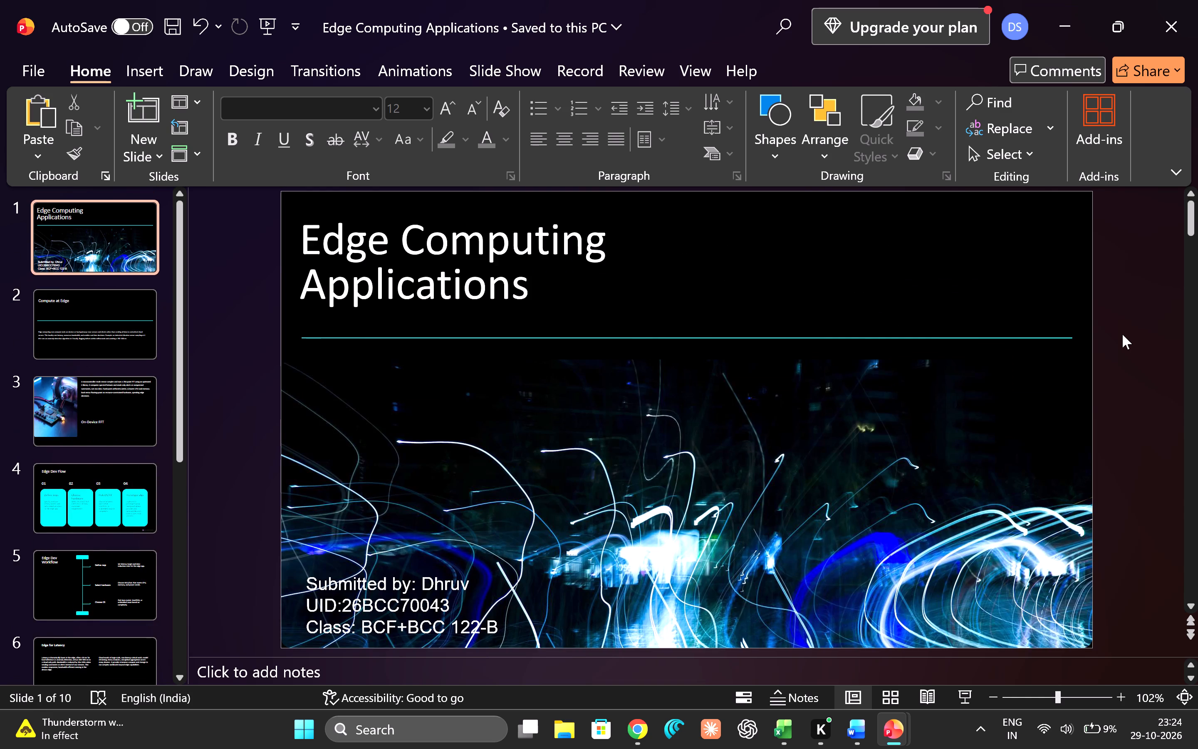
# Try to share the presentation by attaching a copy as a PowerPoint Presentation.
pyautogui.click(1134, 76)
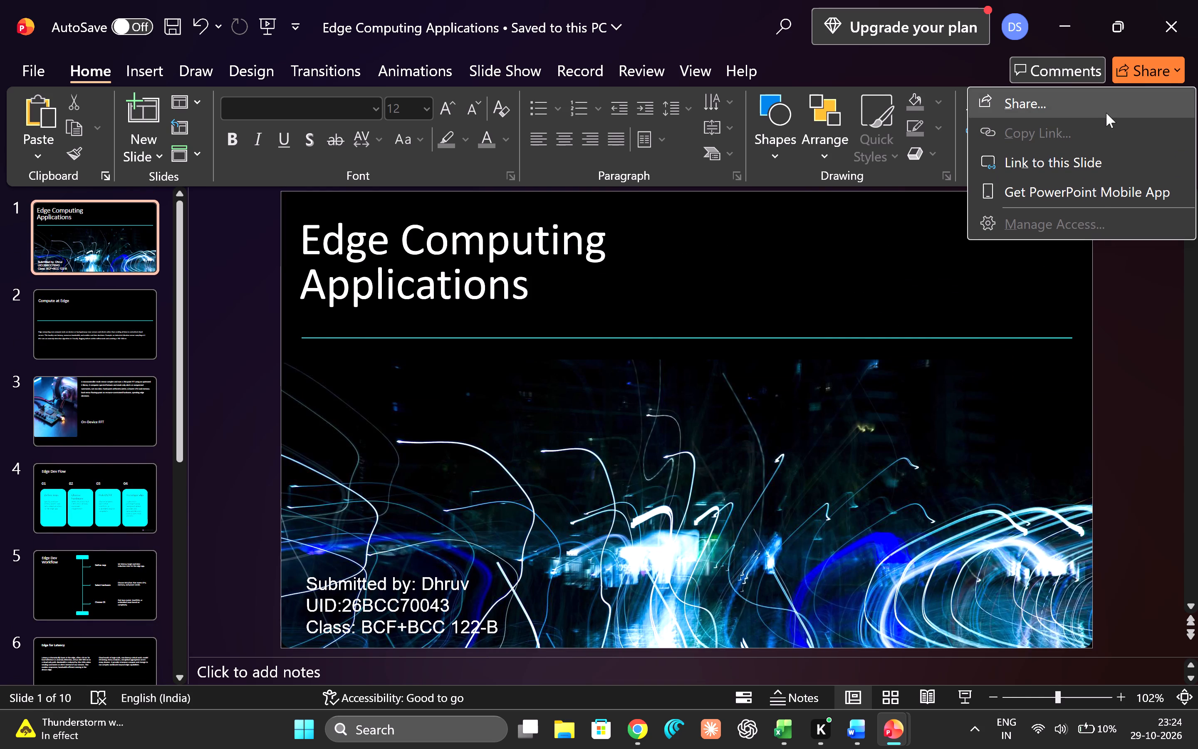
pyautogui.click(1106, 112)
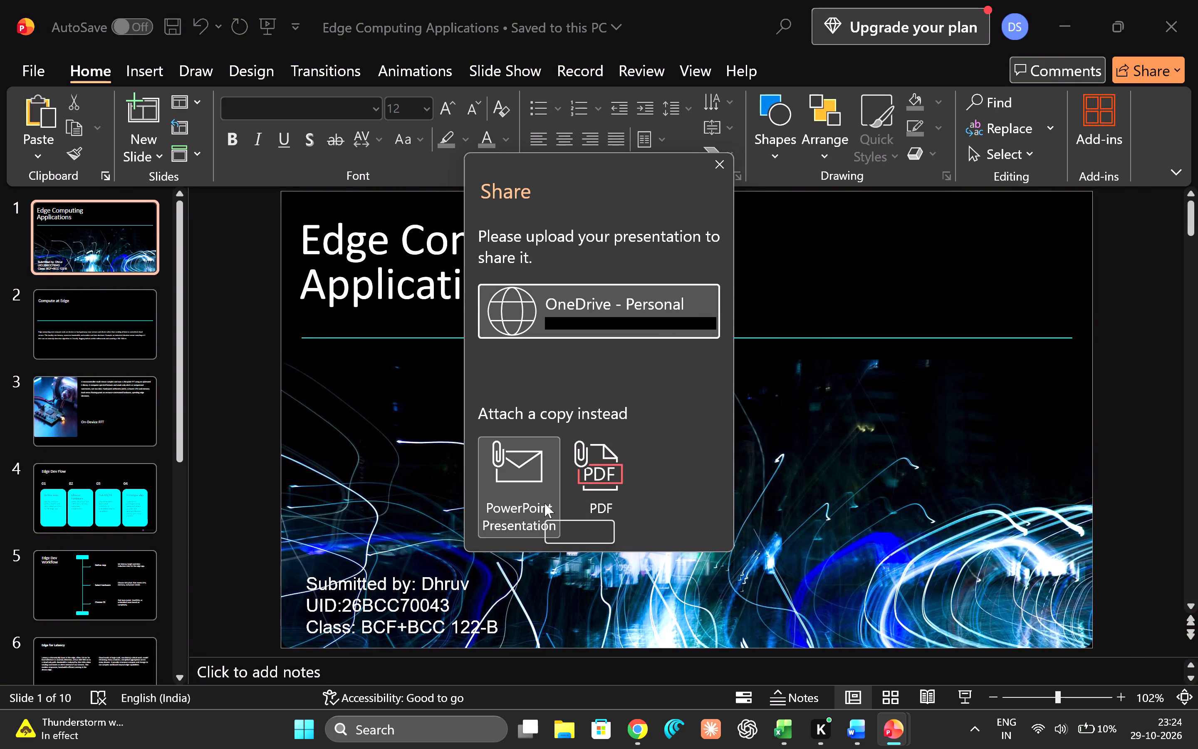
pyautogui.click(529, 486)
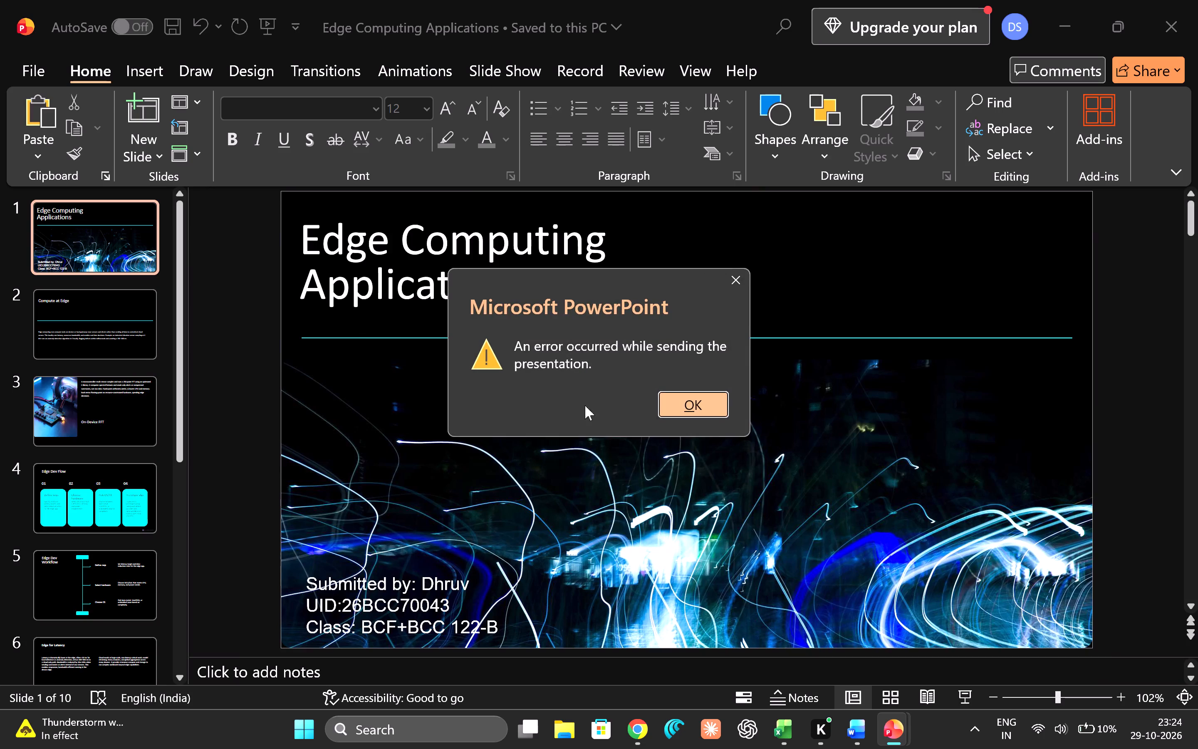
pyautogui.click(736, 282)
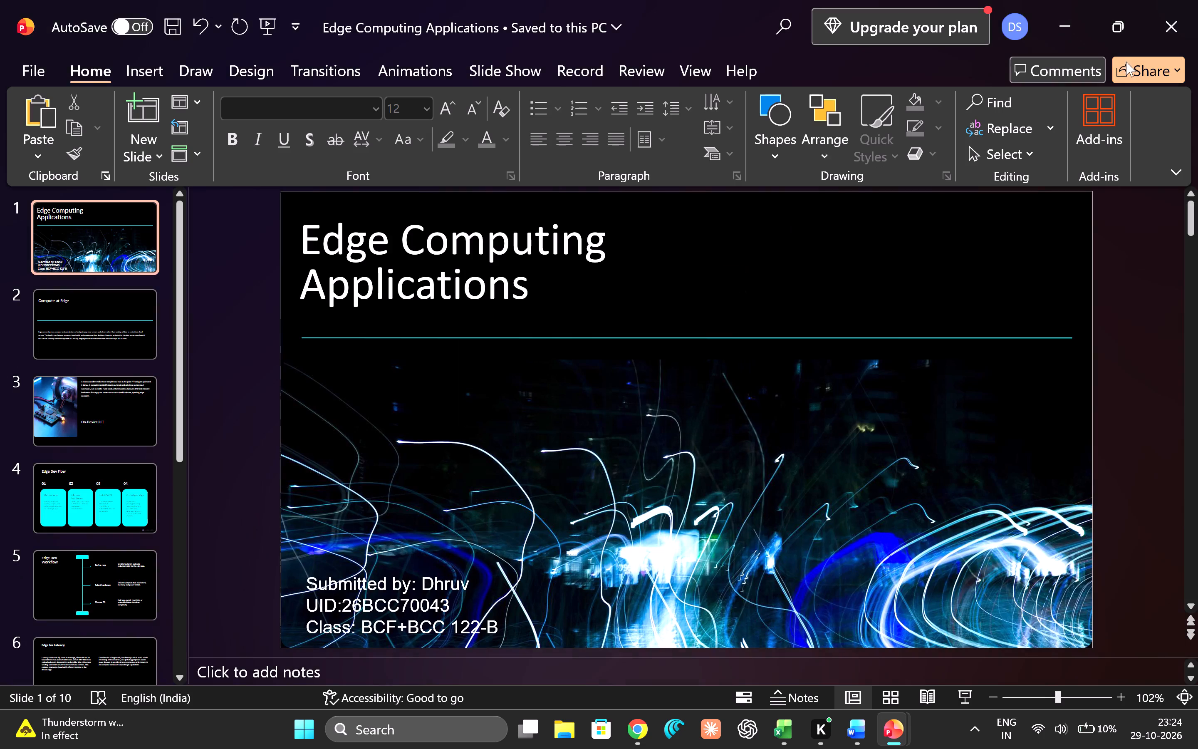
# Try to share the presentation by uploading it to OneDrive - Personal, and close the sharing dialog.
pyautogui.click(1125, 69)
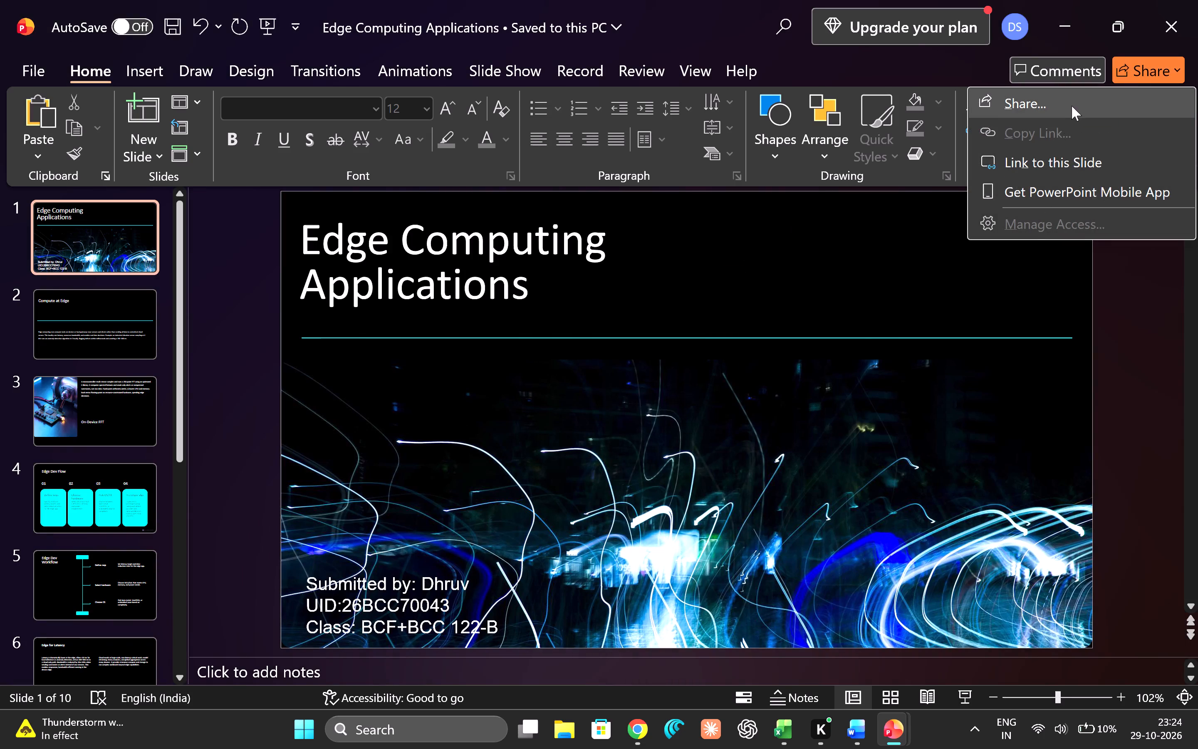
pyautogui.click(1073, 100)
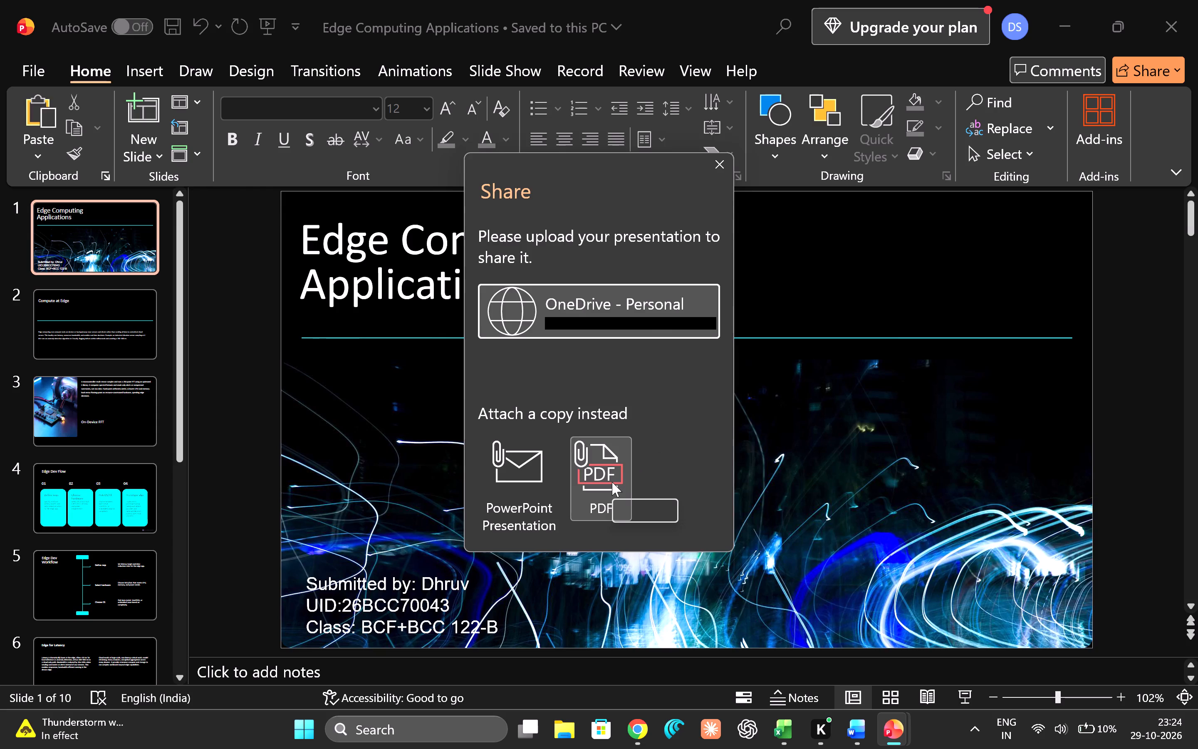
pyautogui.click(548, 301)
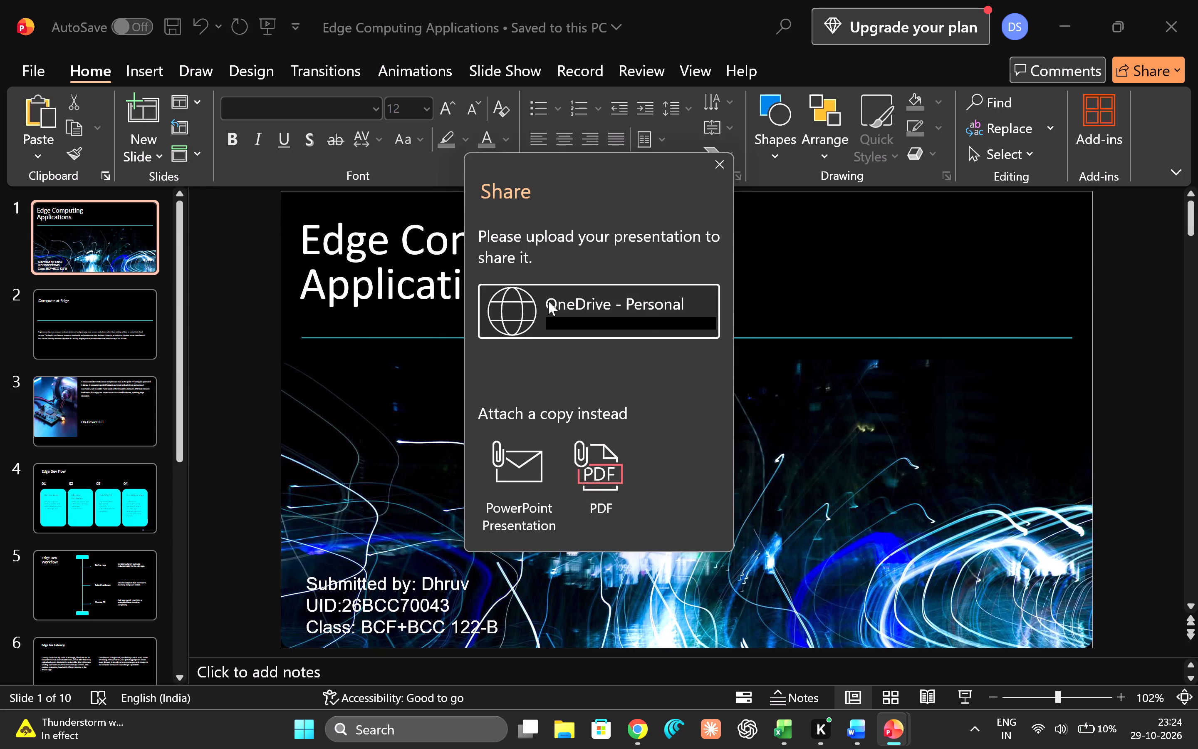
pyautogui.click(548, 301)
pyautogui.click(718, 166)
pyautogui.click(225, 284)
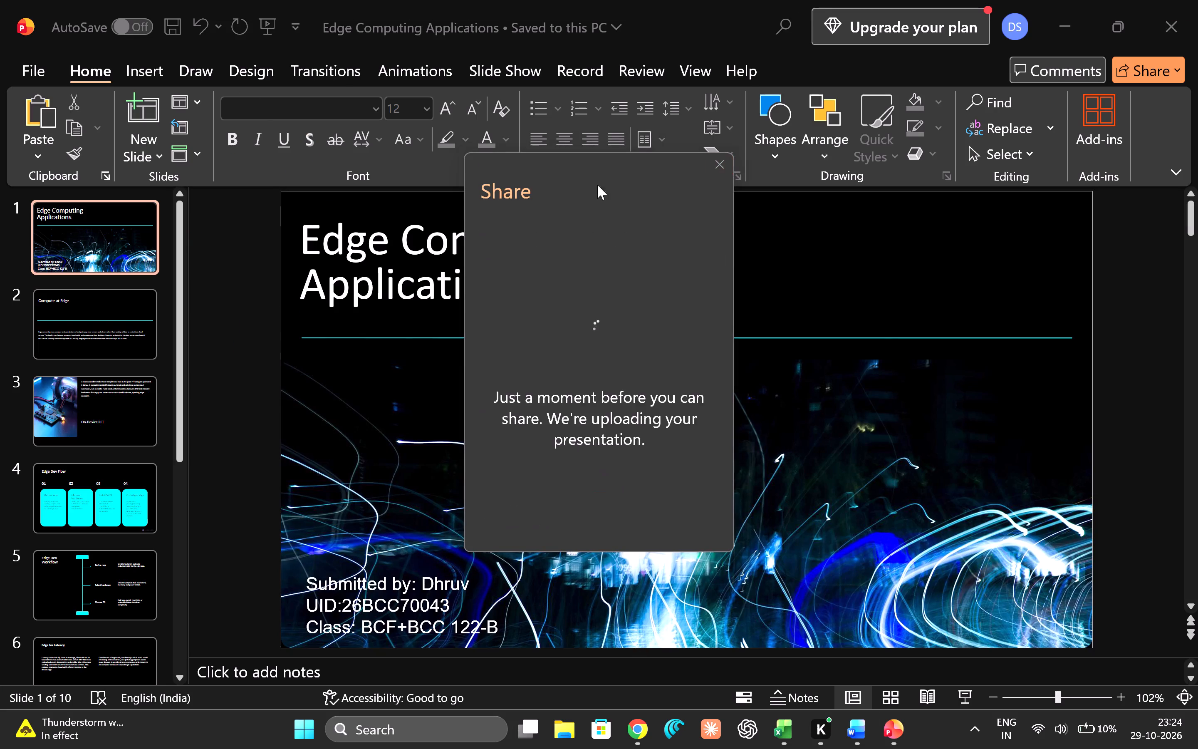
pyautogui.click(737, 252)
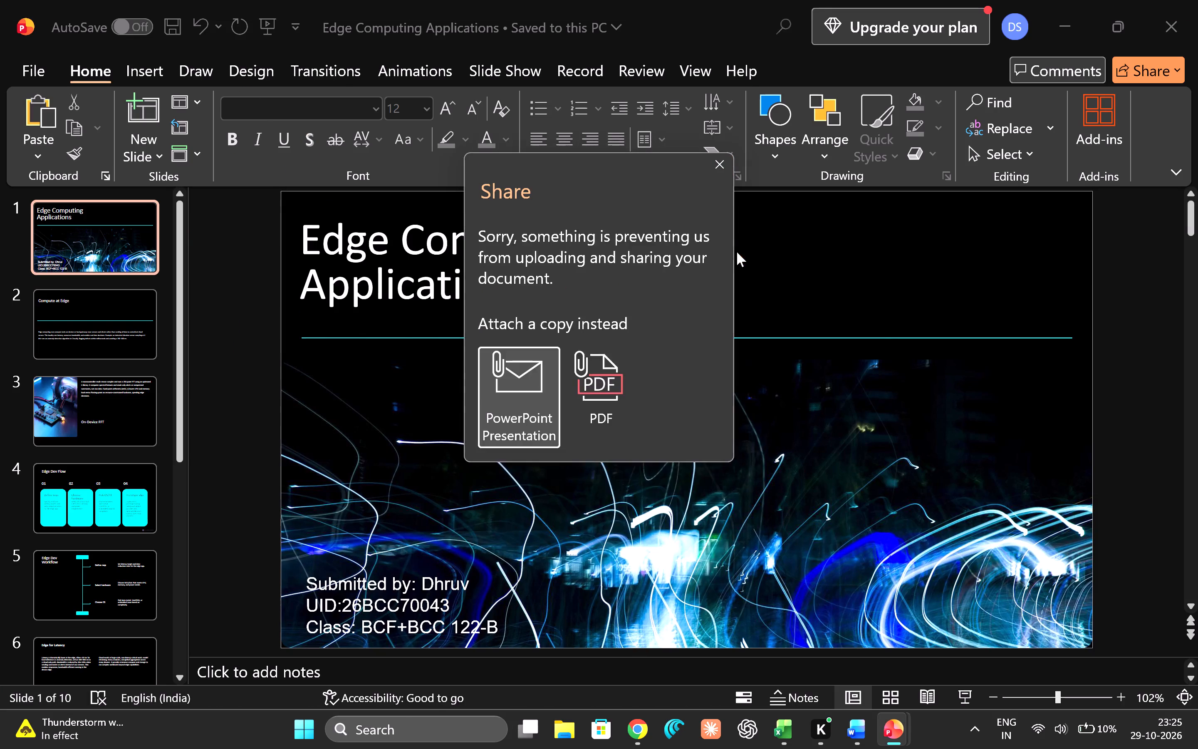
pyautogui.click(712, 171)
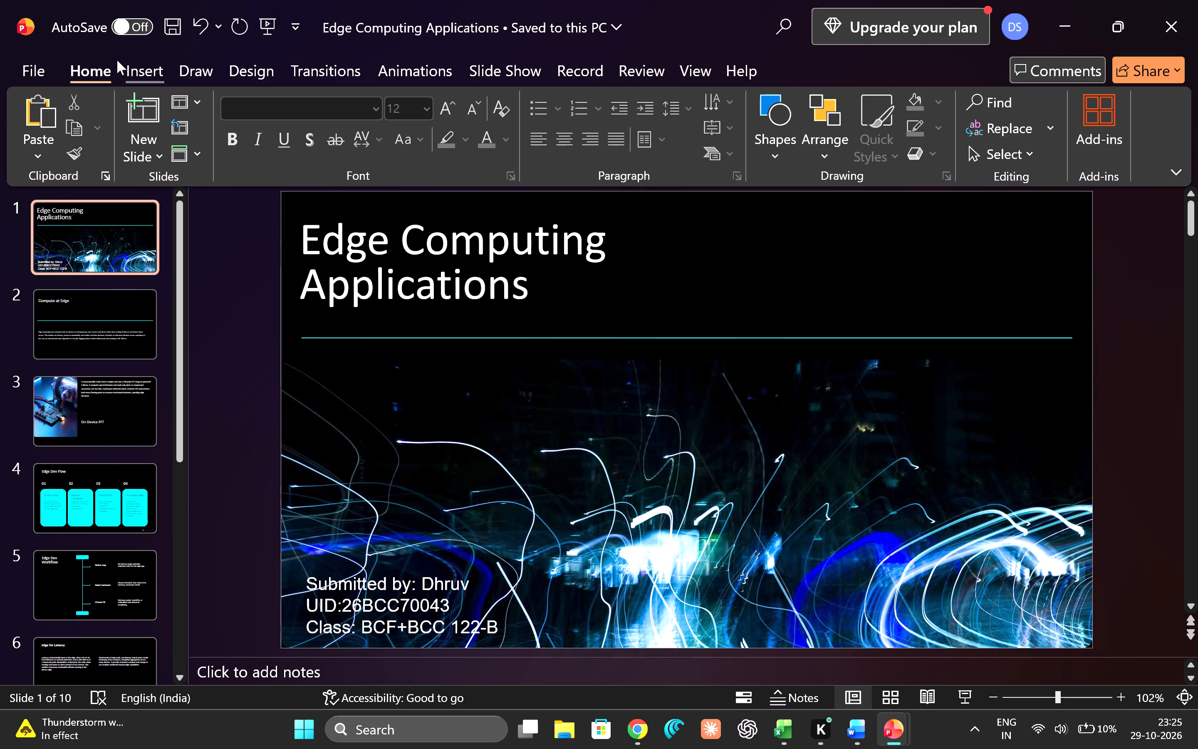
# Save the current presentation.
pyautogui.click(42, 73)
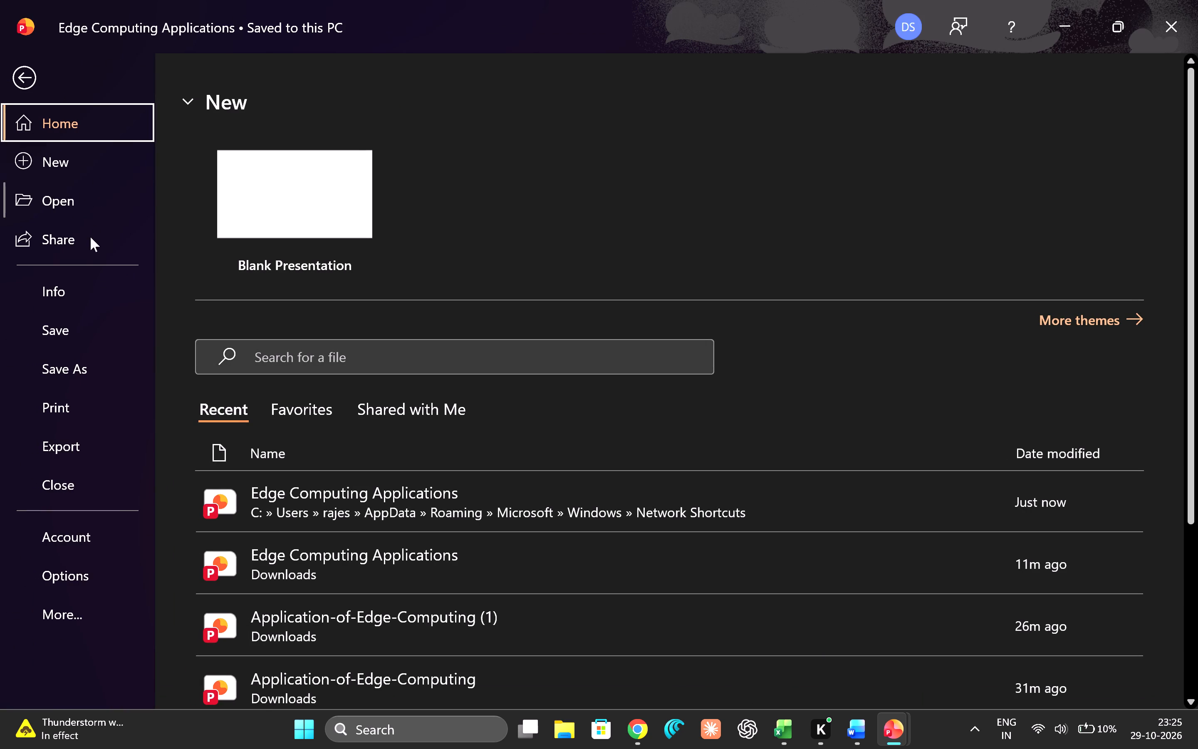
pyautogui.click(87, 327)
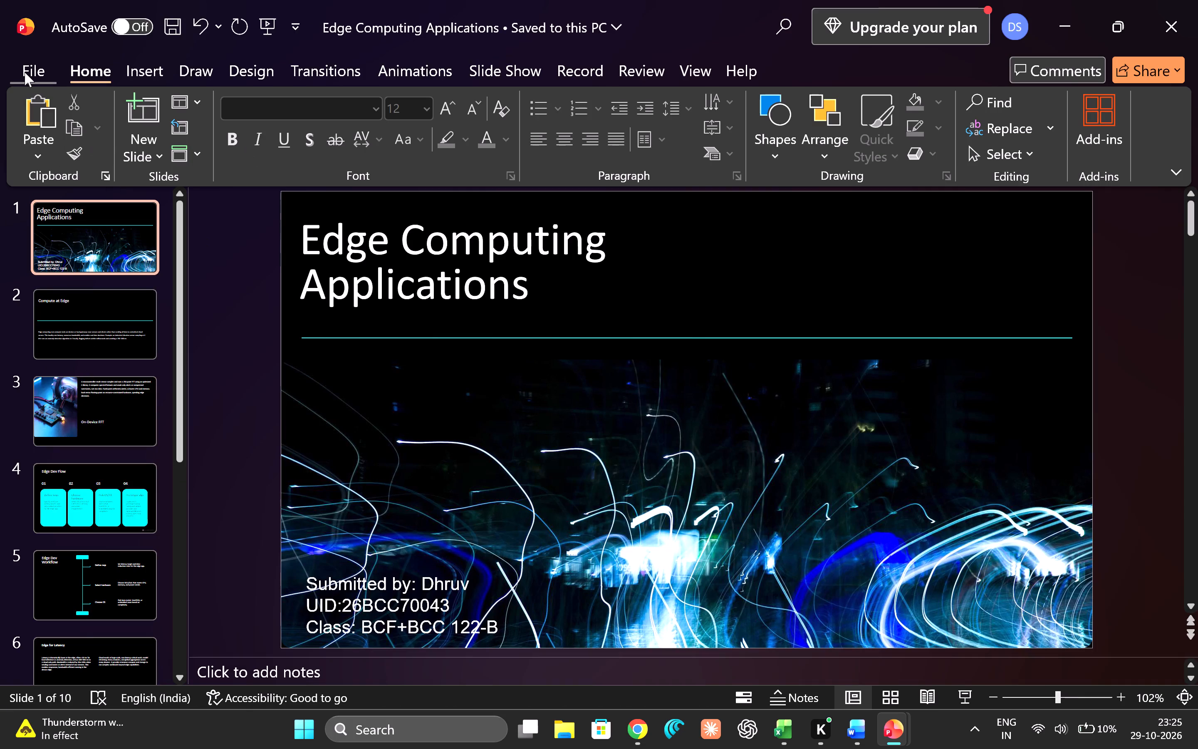
# Save the deck to the Desktop folder as "Edge Computing Applications" in PowerPoint Presentation format.
pyautogui.click(25, 72)
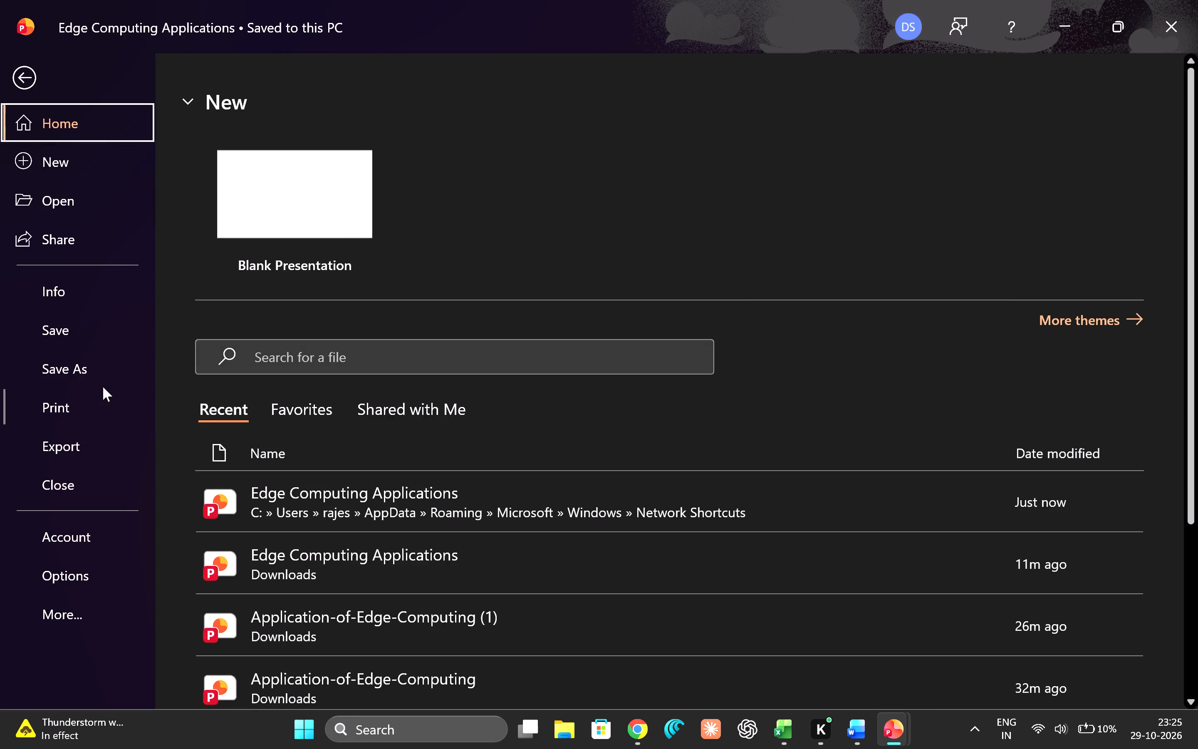
pyautogui.click(103, 387)
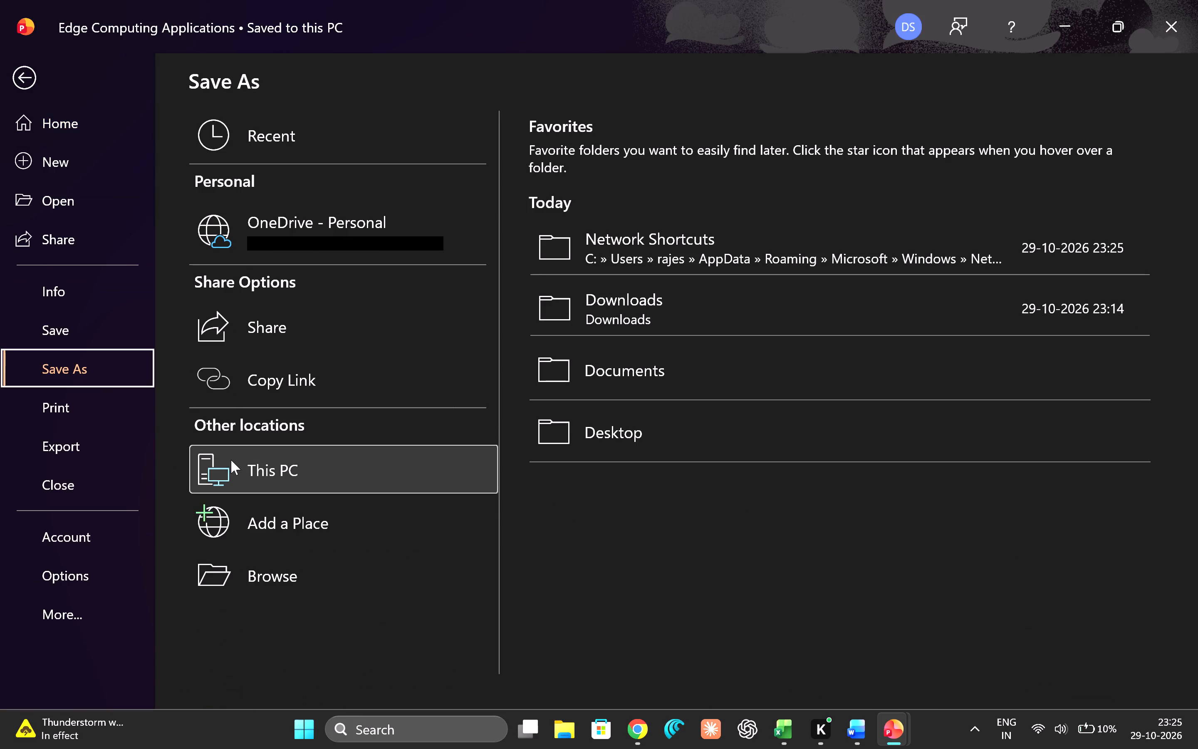
pyautogui.click(554, 422)
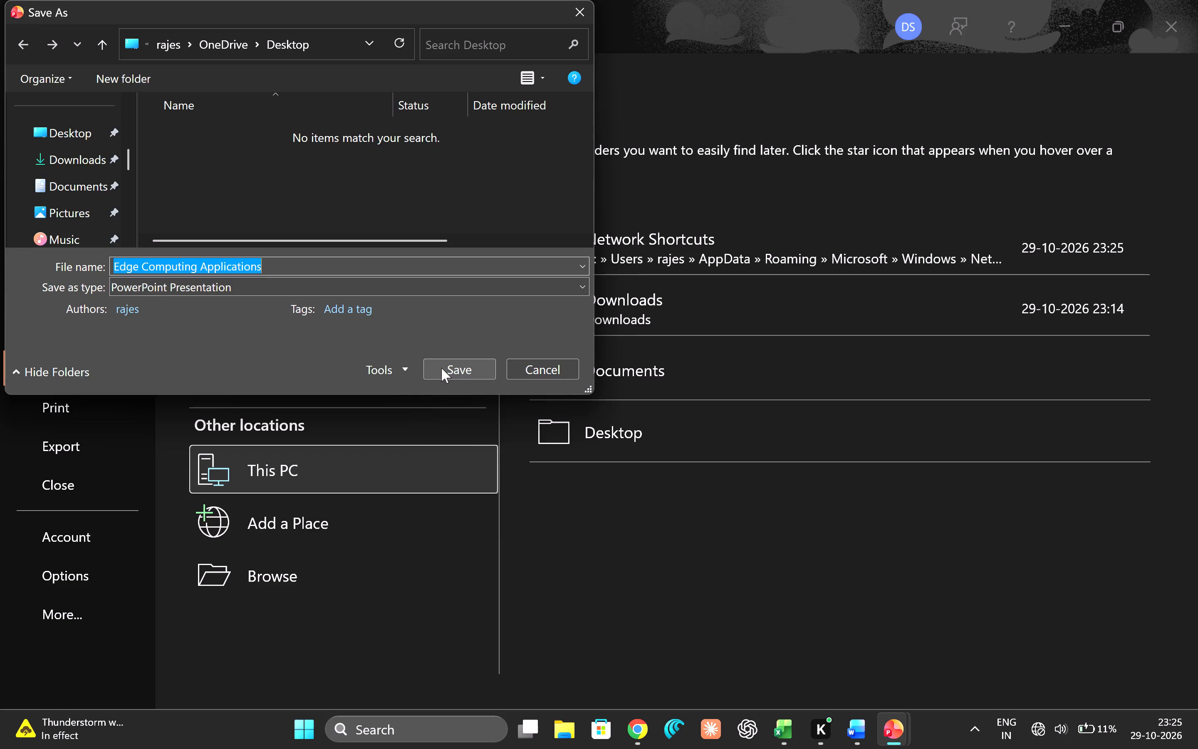